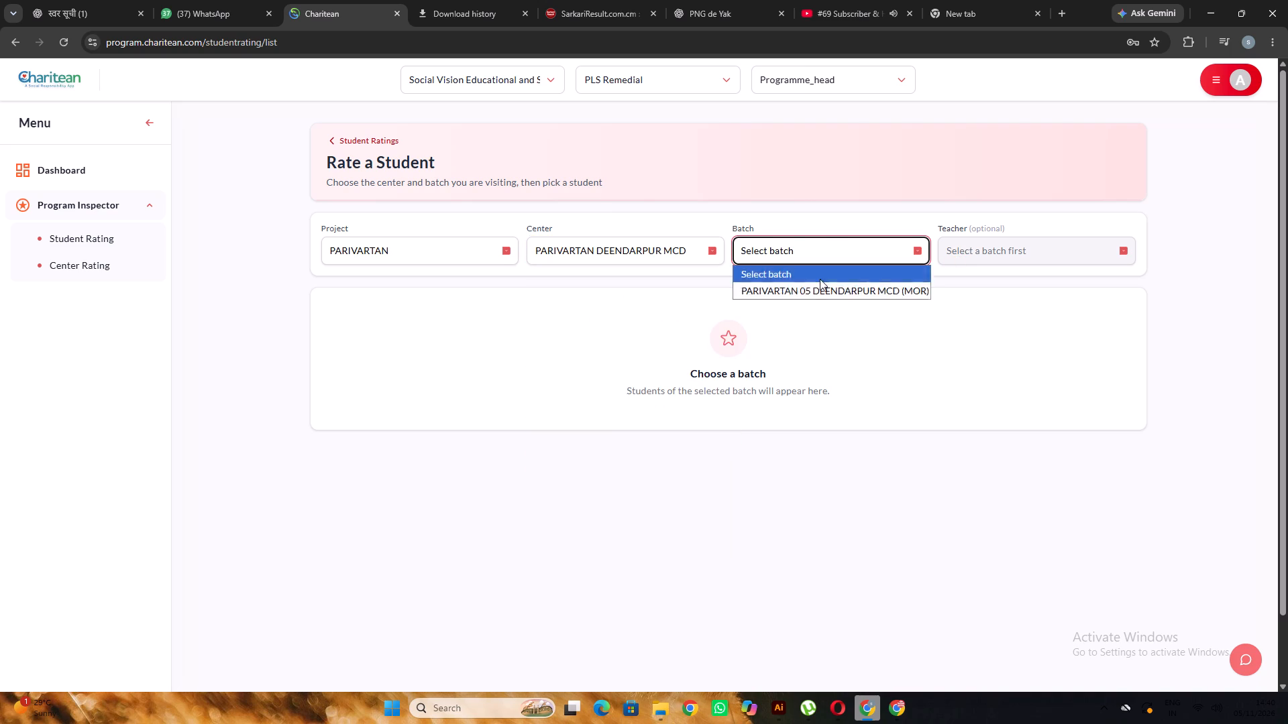
Select the batch PARIVARTAN 05 DEENDARPUR MCD (MOR) and filter the students by teacher Sangeeta.
left_click(816, 289)
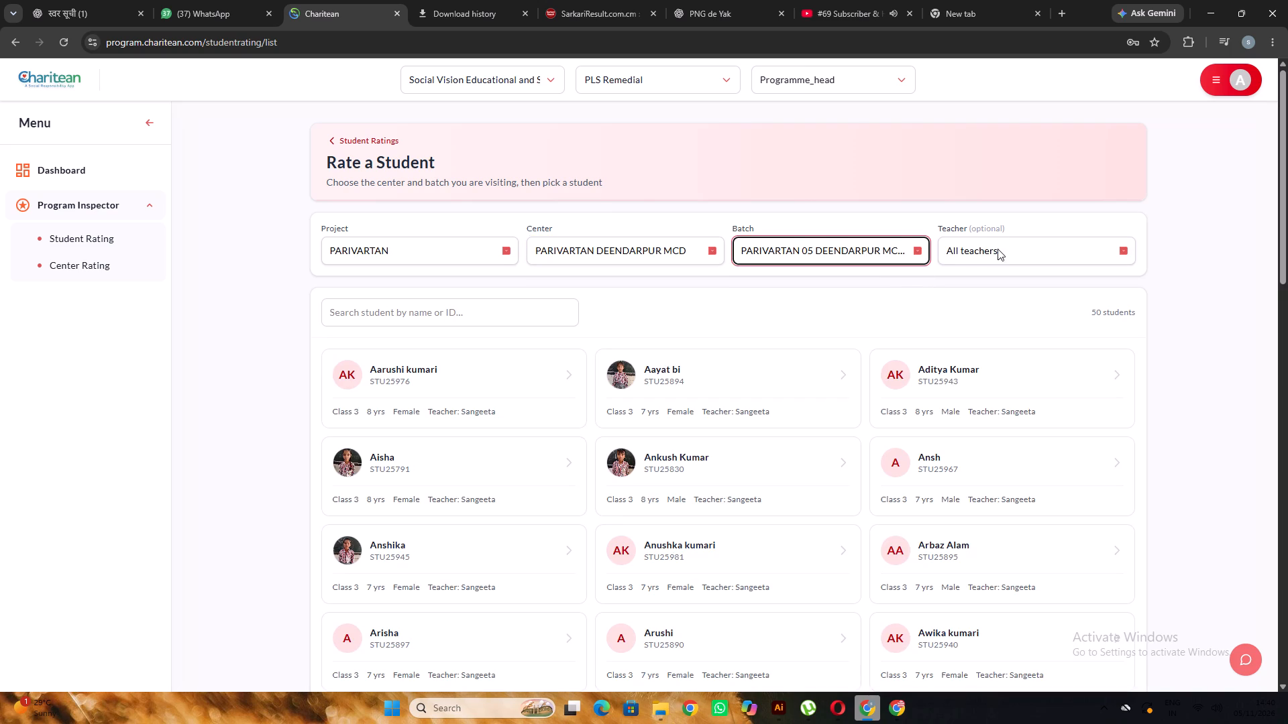
left_click(998, 249)
left_click(993, 290)
Search the students for "har" and open Harshita's rating form.
left_click(426, 318)
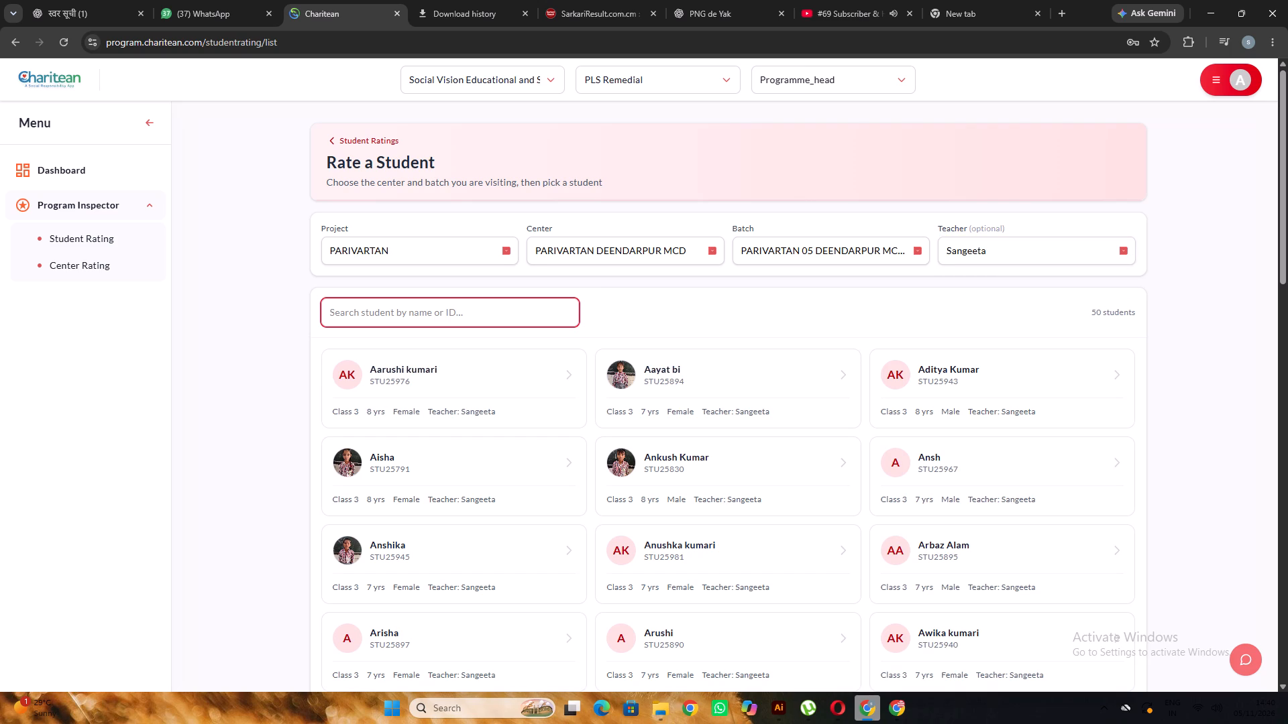
type("ha")
key("r")
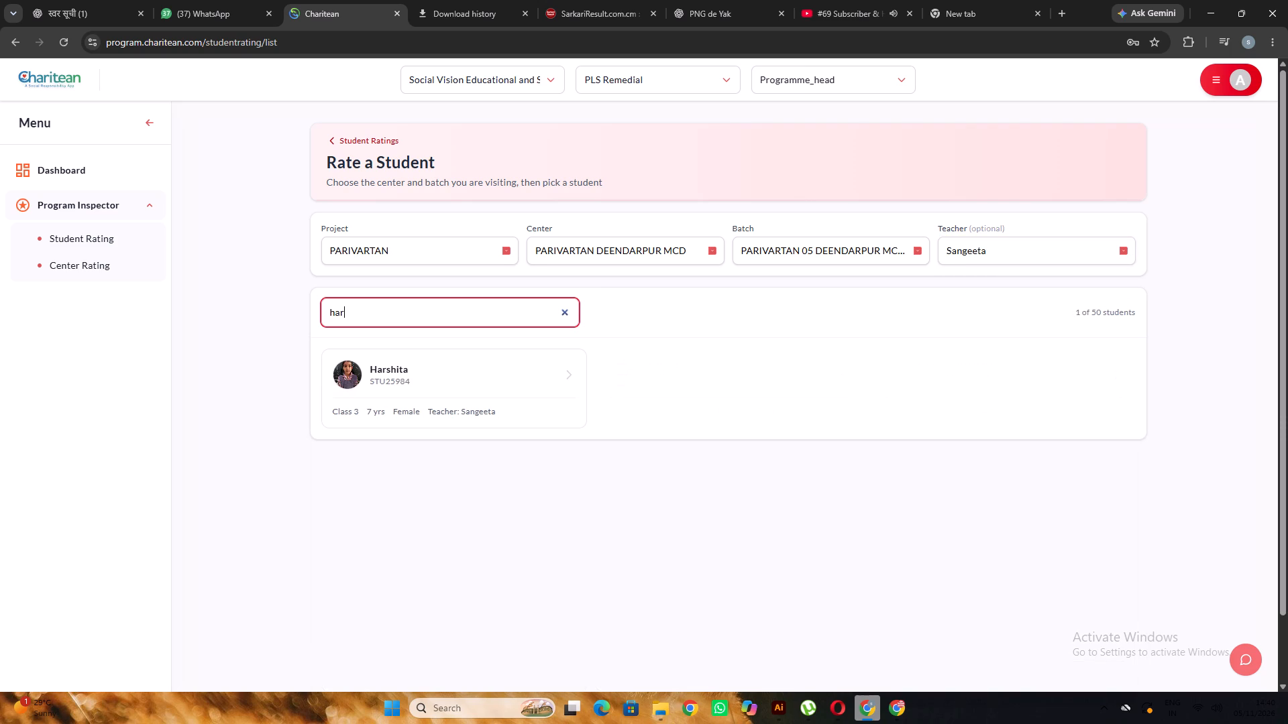
left_click(430, 372)
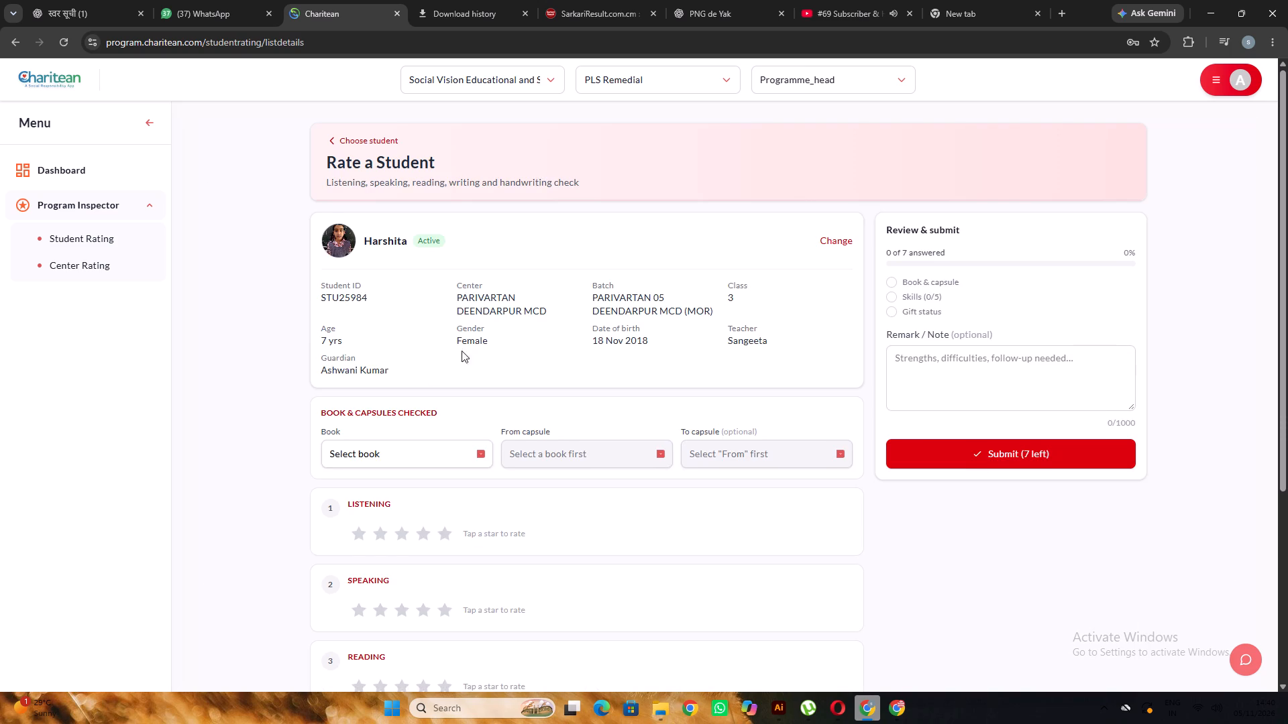
Set the checked book to Bhavishya, covering Capsule 1 to Capsule 10.
scroll(462, 338, "down", 3)
left_click(434, 263)
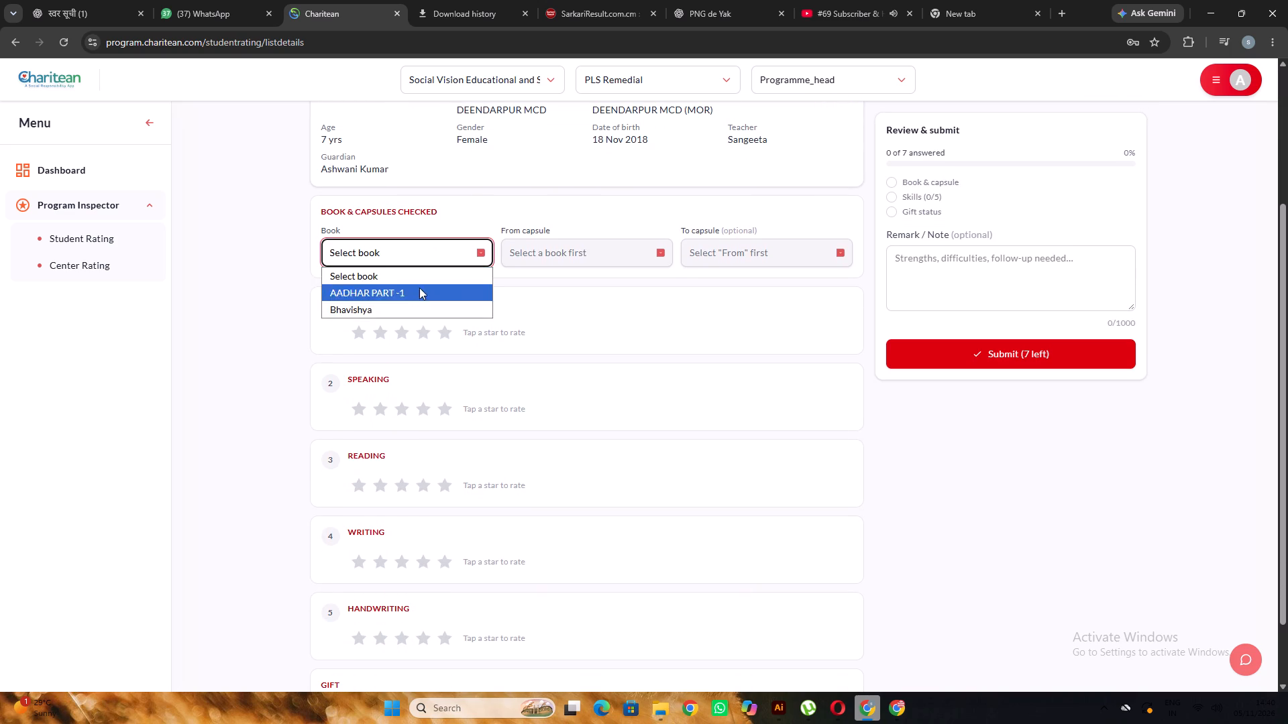
left_click(408, 306)
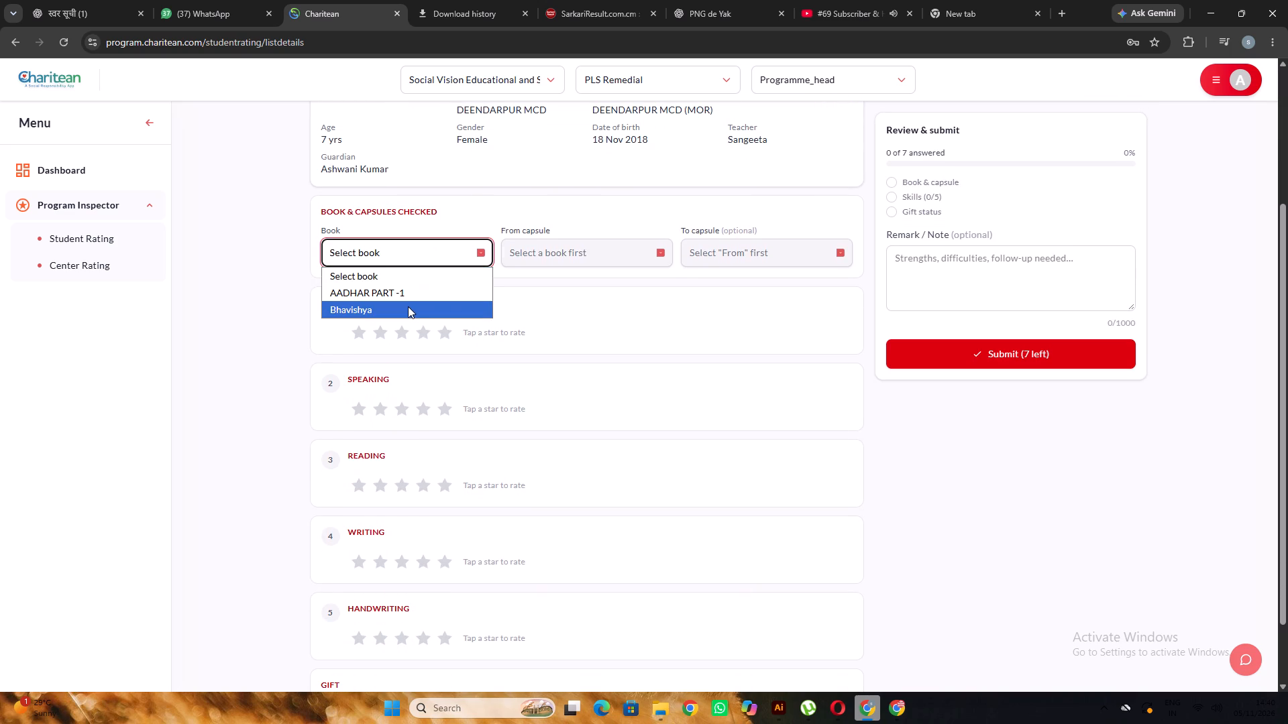
left_click(572, 251)
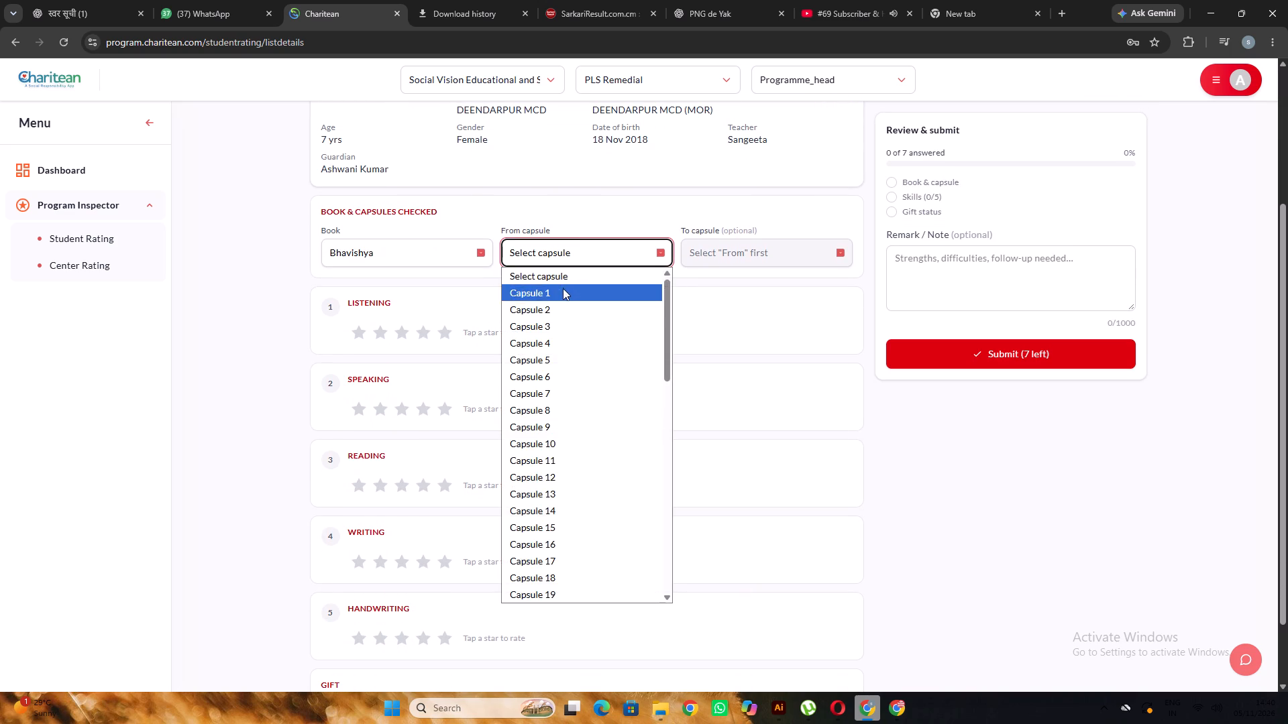
left_click(563, 288)
left_click(725, 248)
left_click(757, 450)
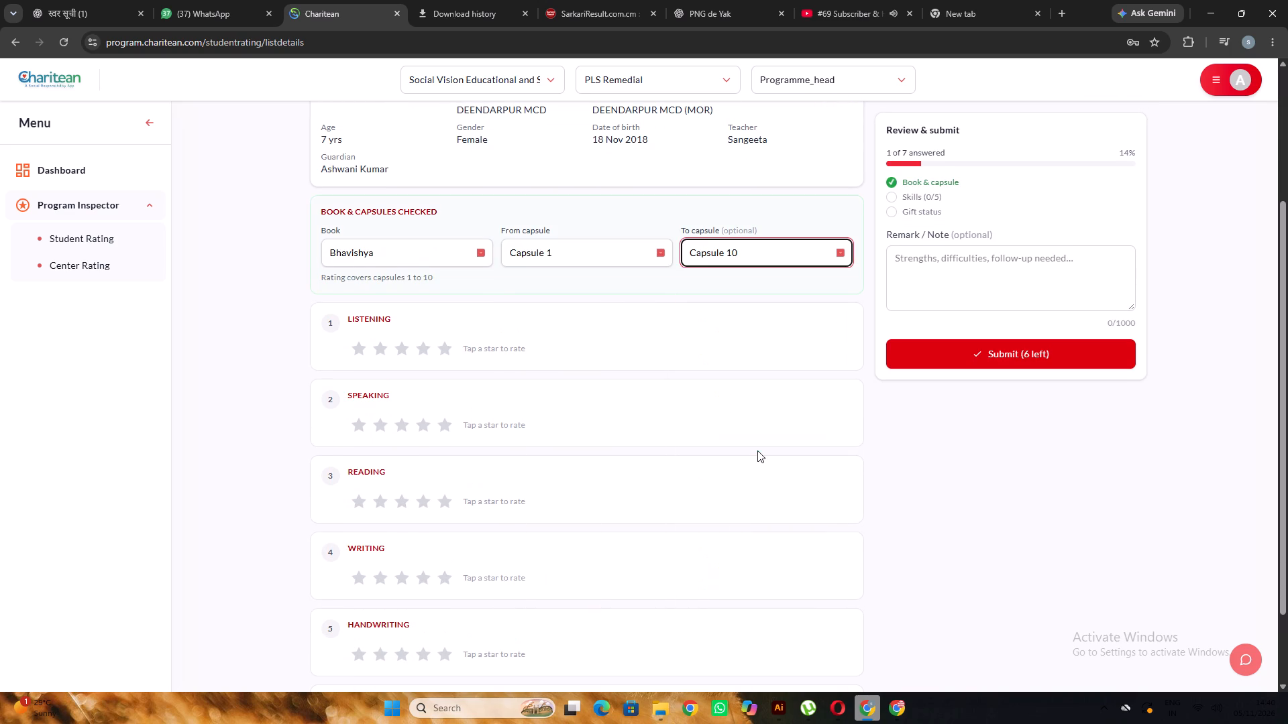
Rate the skills: Listening 3 stars, Speaking 4, Reading 3, Writing 4 and Handwriting 3.
left_click(405, 351)
scroll(409, 350, "down", 2)
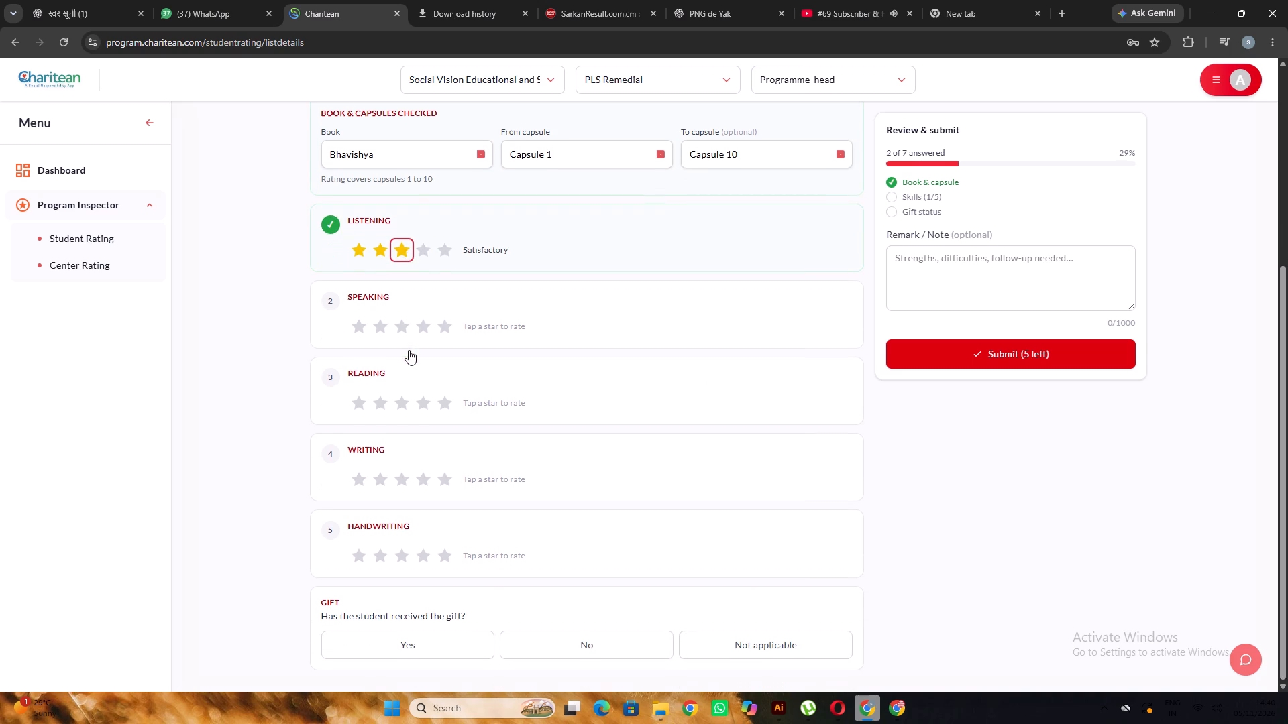
left_click(400, 403)
scroll(405, 414, "down", 2)
left_click(404, 552)
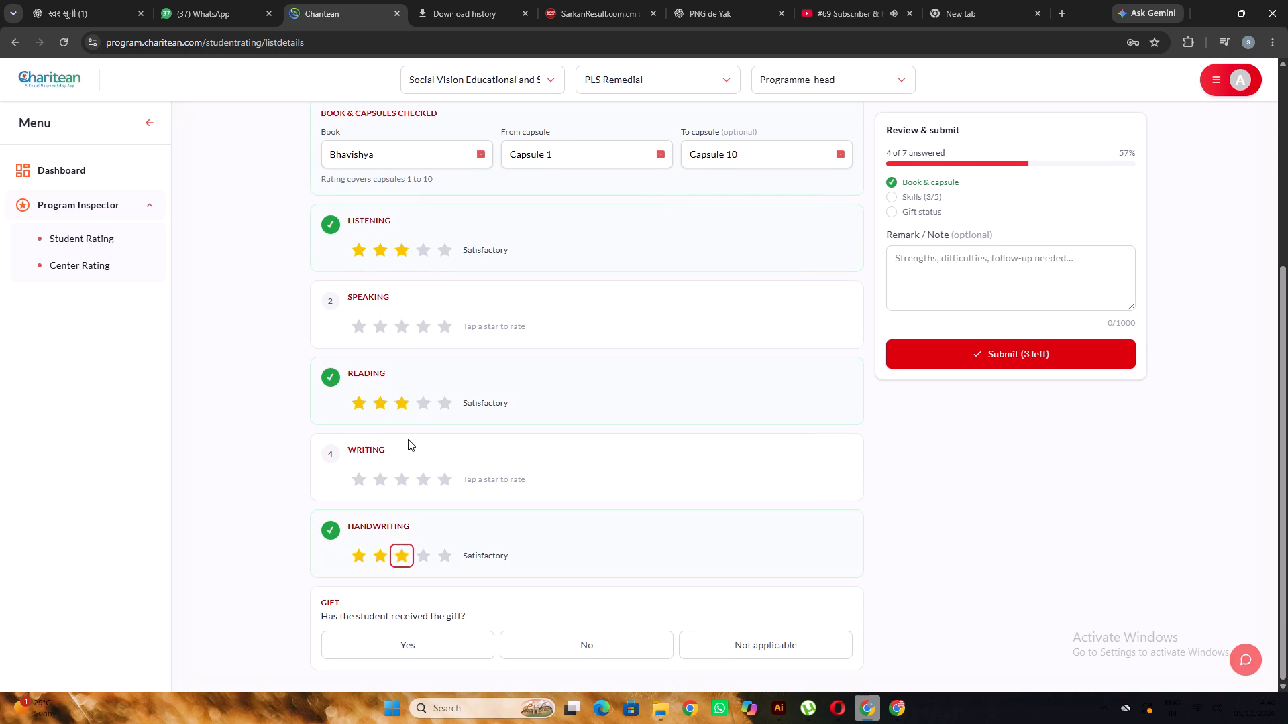
left_click(419, 326)
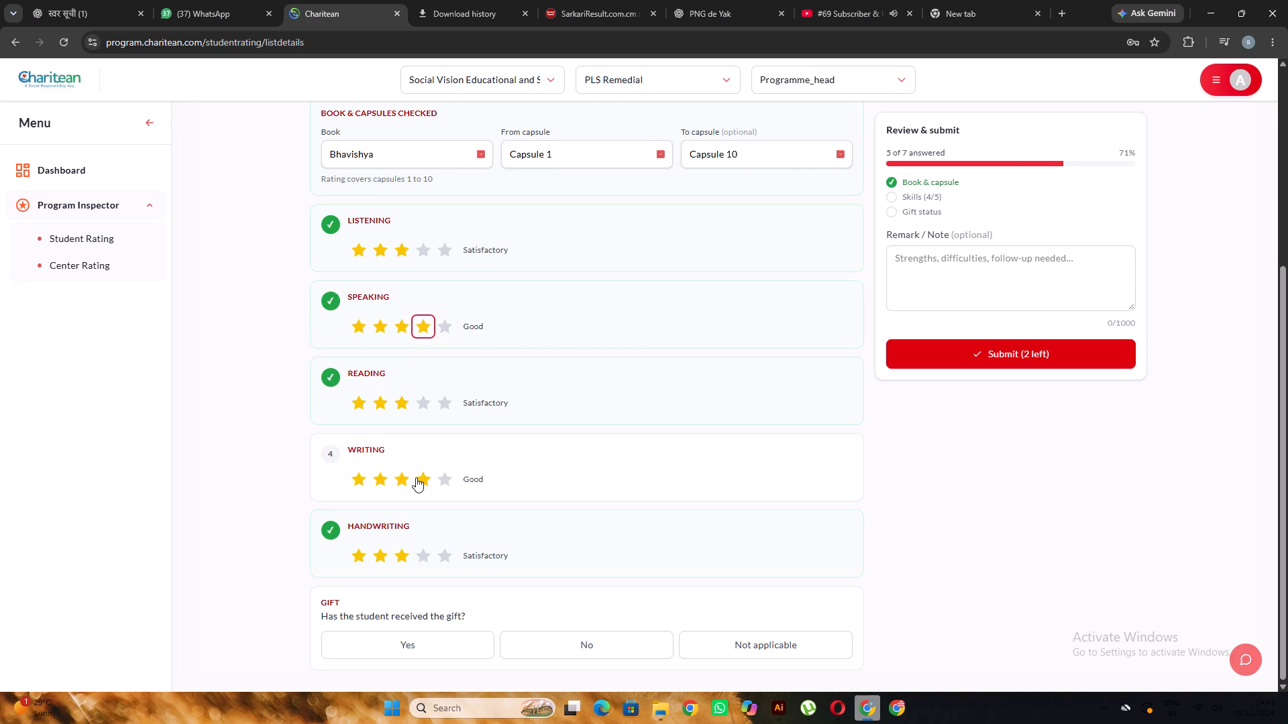
left_click(425, 481)
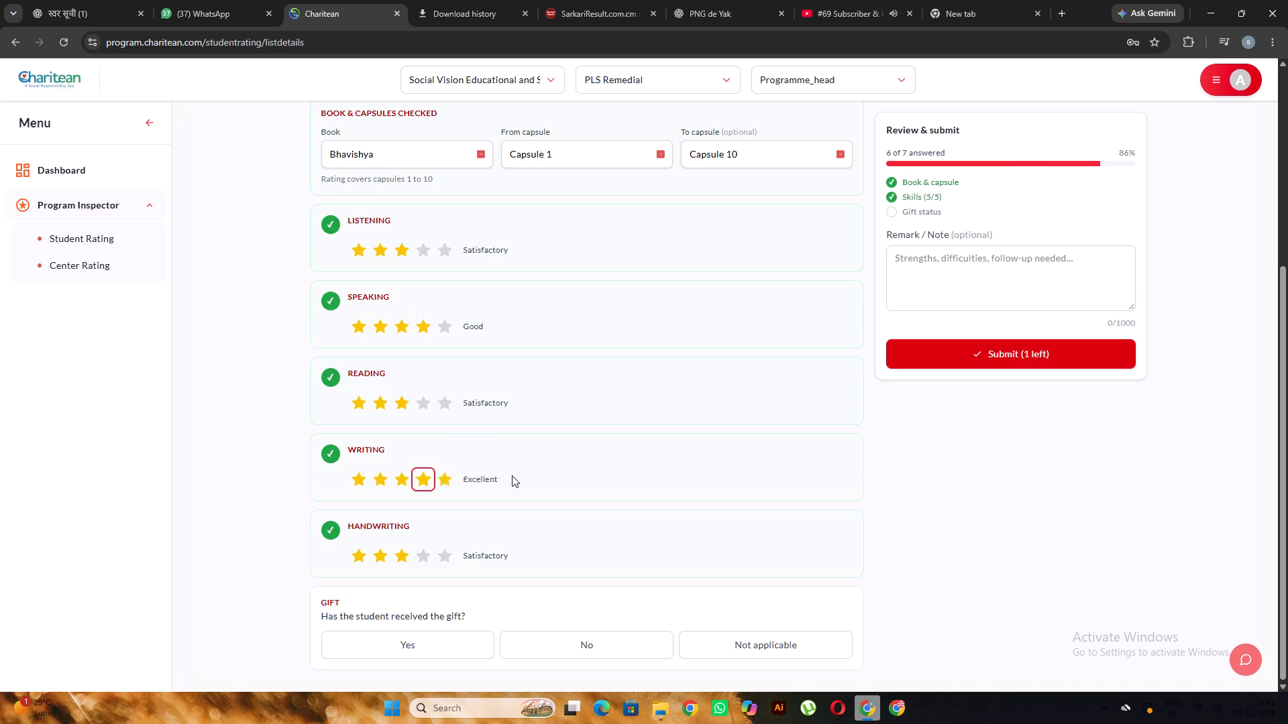
Mark the student's gift status as Not applicable.
scroll(547, 474, "down", 2)
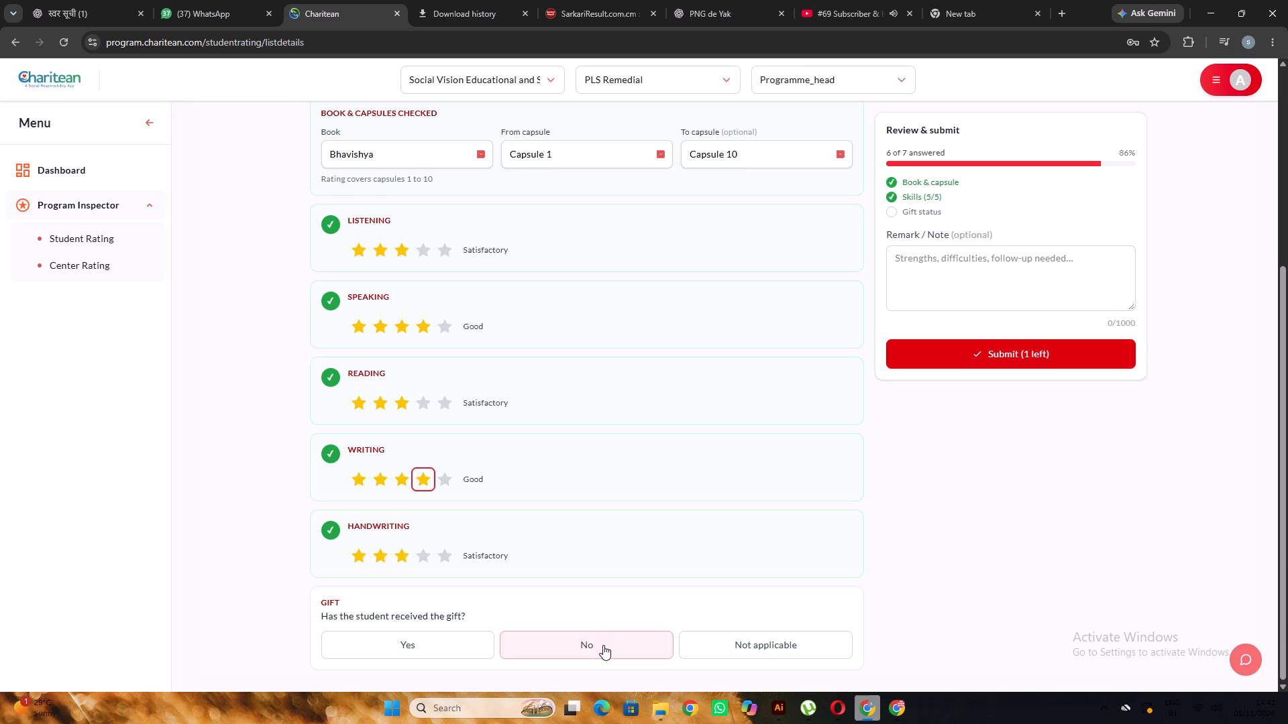
left_click(782, 650)
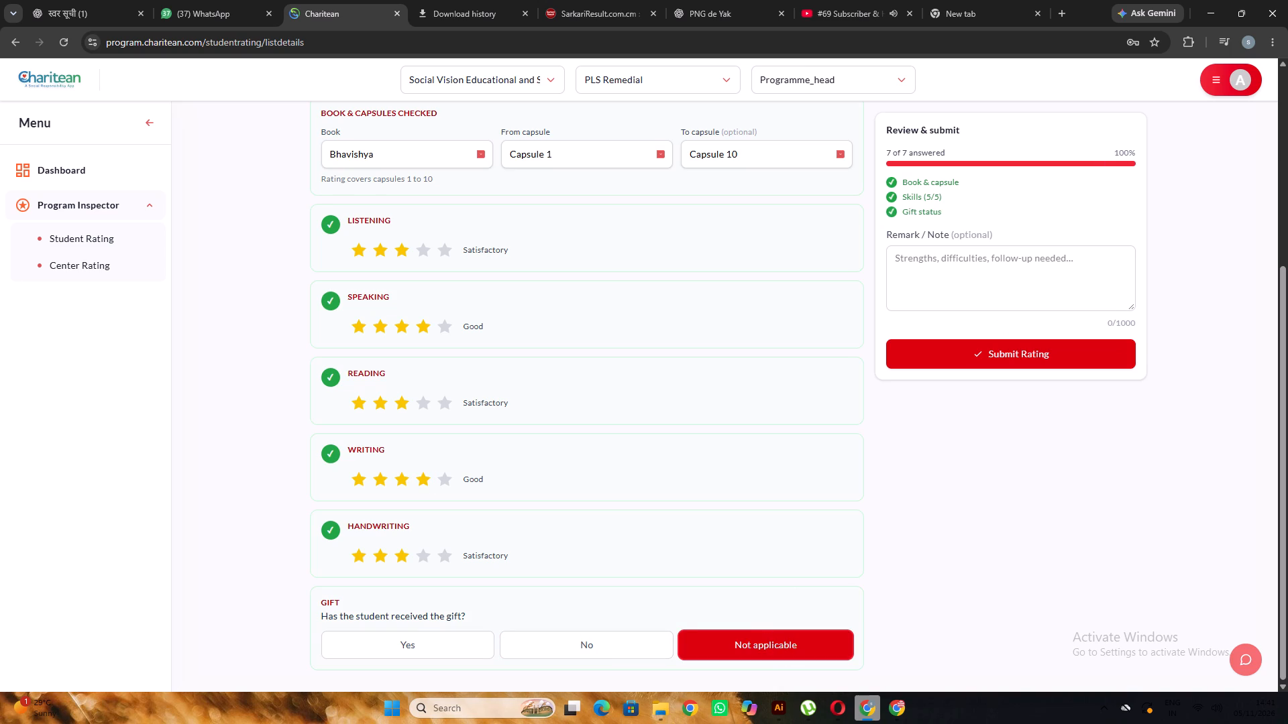
Add the remark "1.Pretest marks not updated" and submit the rating.
left_click(1004, 263)
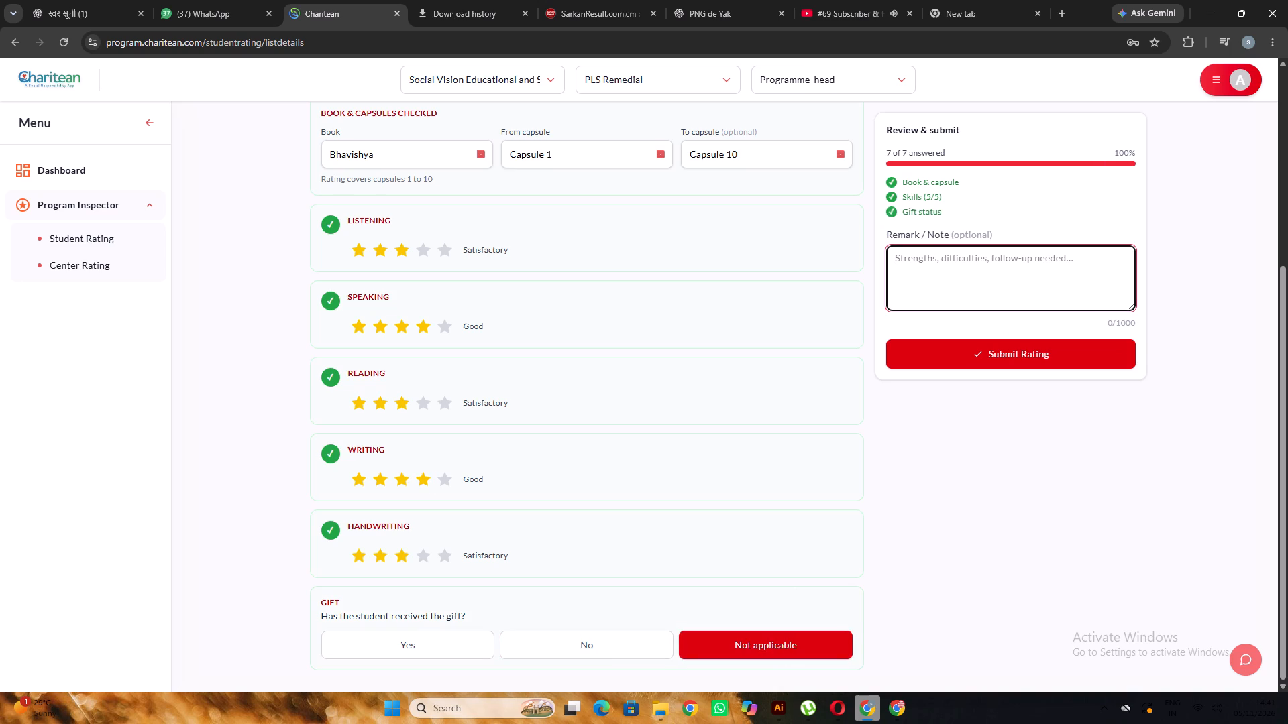
type("1.")
type("retest")
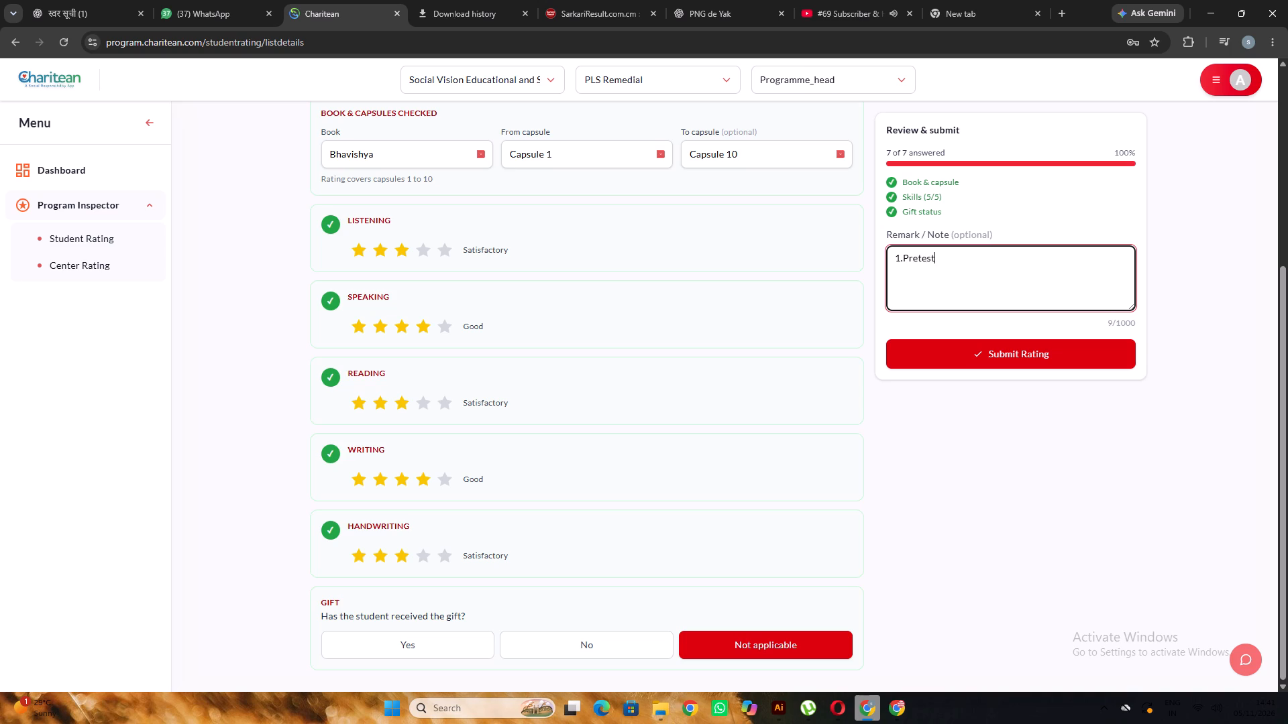
key("space")
type("marks not")
key("space")
type("updated")
scroll(657, 297, "down", 2)
left_click(1044, 355)
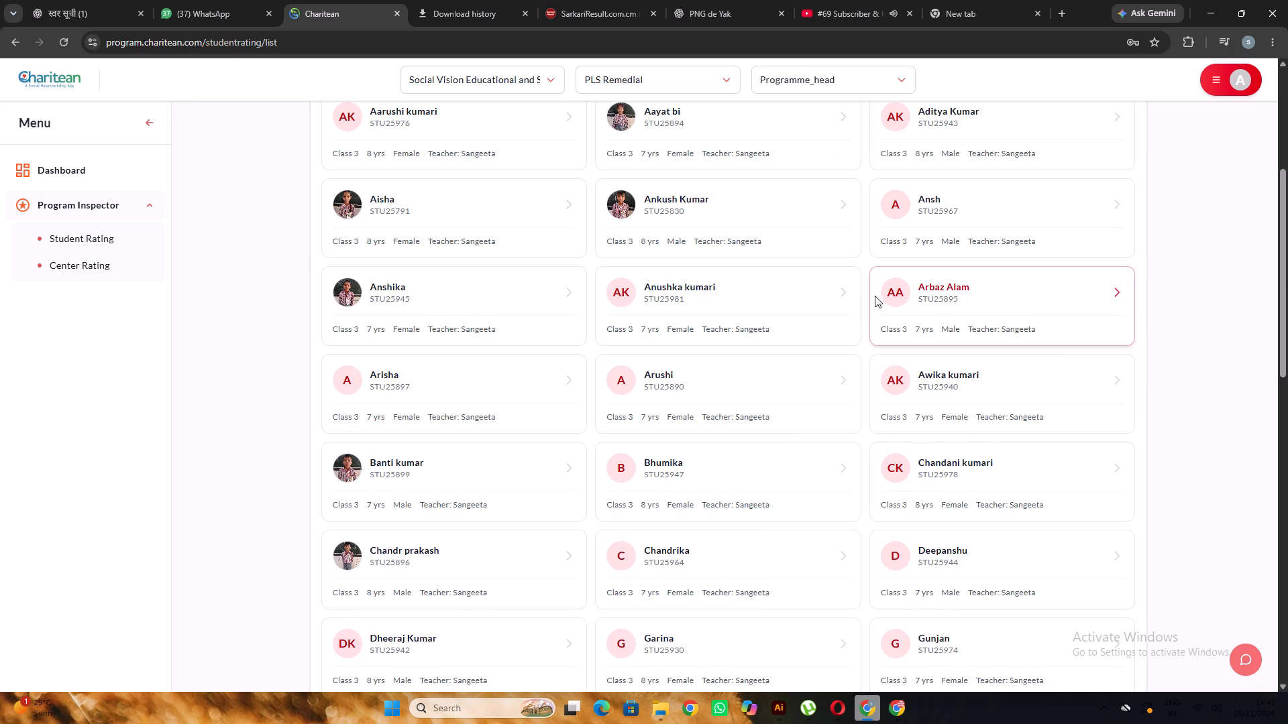
Search the students for "Ansh" and open Anshika's rating form.
scroll(875, 296, "up", 11)
left_click(551, 357)
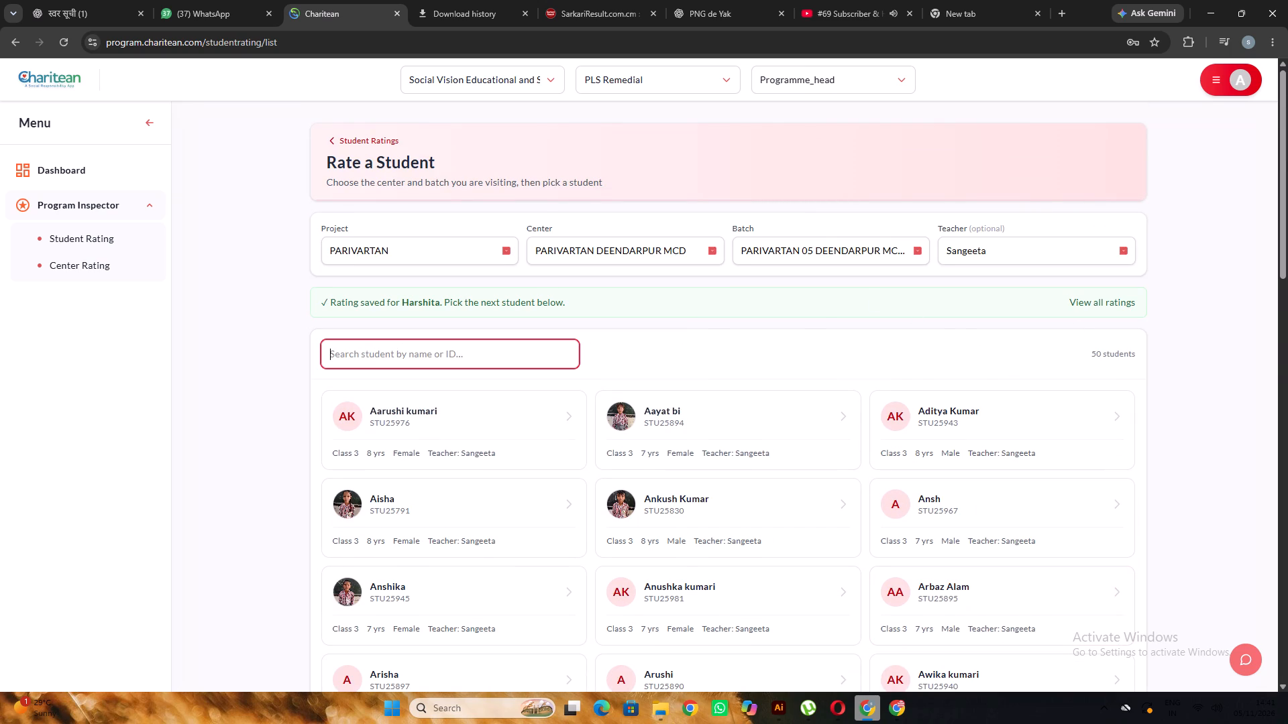
key("n")
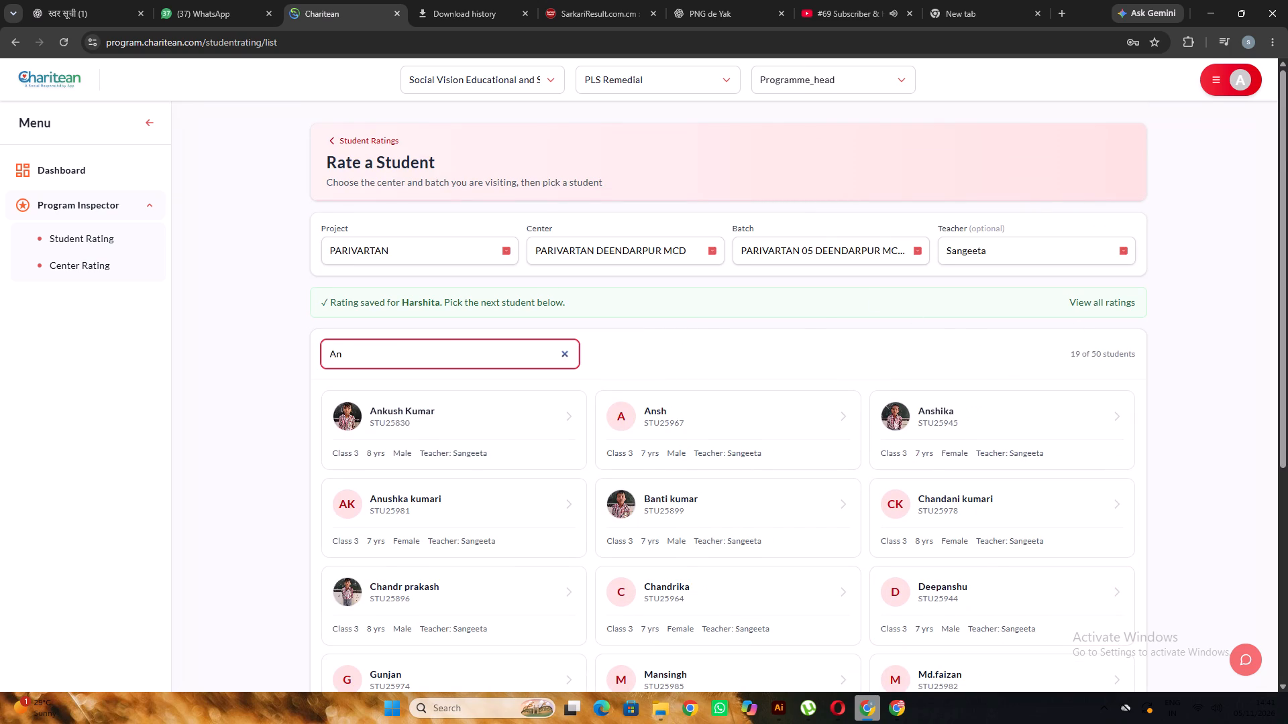
type("sh")
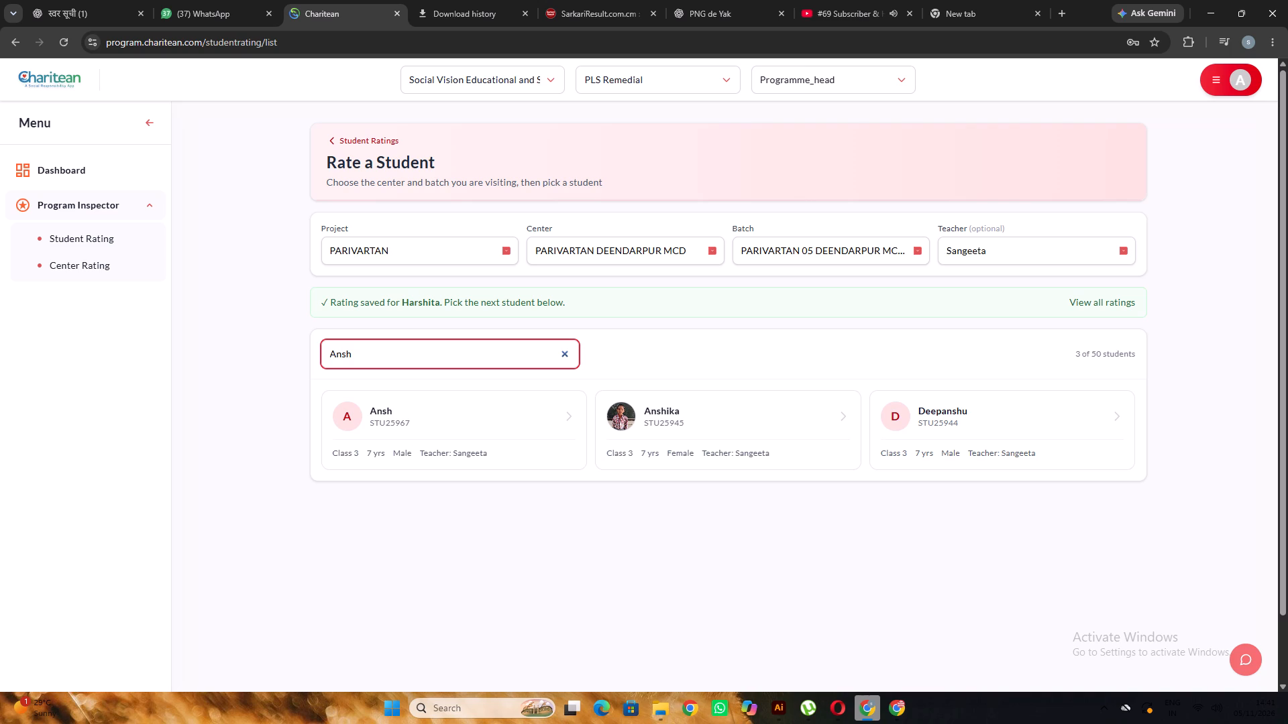
left_click(731, 414)
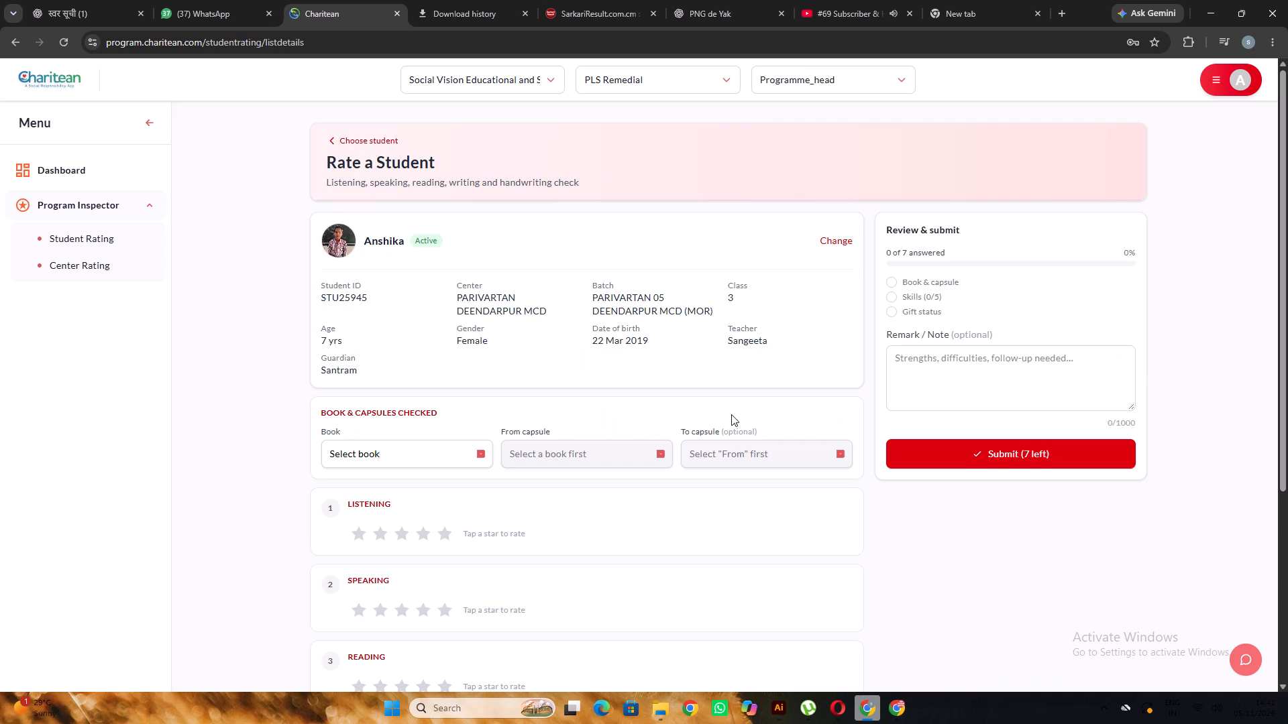
Set the checked book to Bhavishya, covering Capsule 1 to Capsule 26.
scroll(475, 406, "down", 1)
left_click(444, 381)
left_click(431, 391)
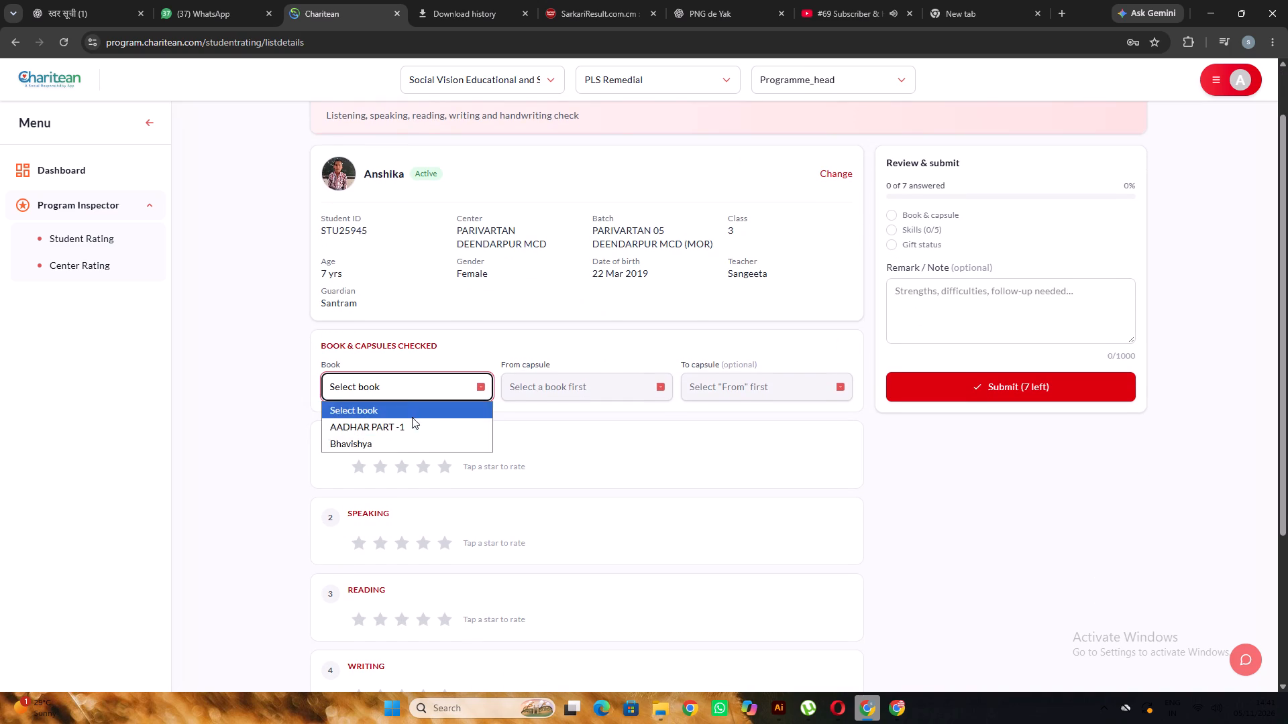
left_click(406, 442)
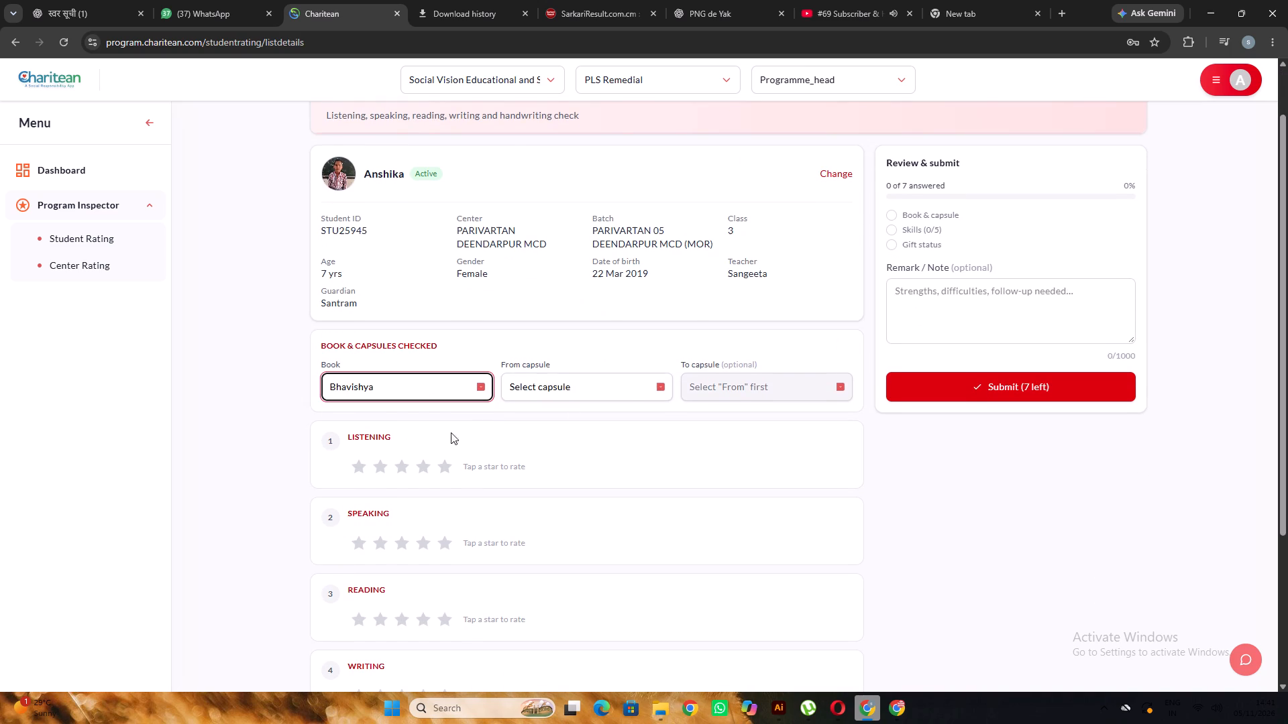
left_click(613, 389)
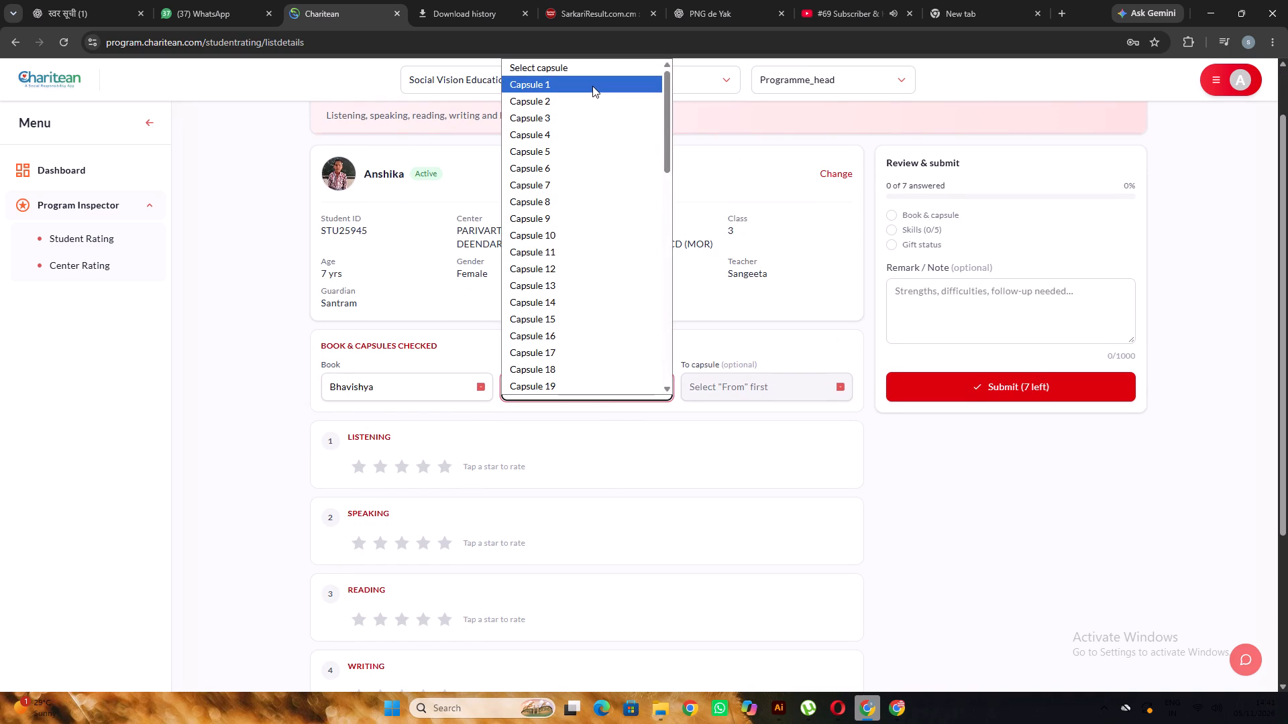
left_click(592, 86)
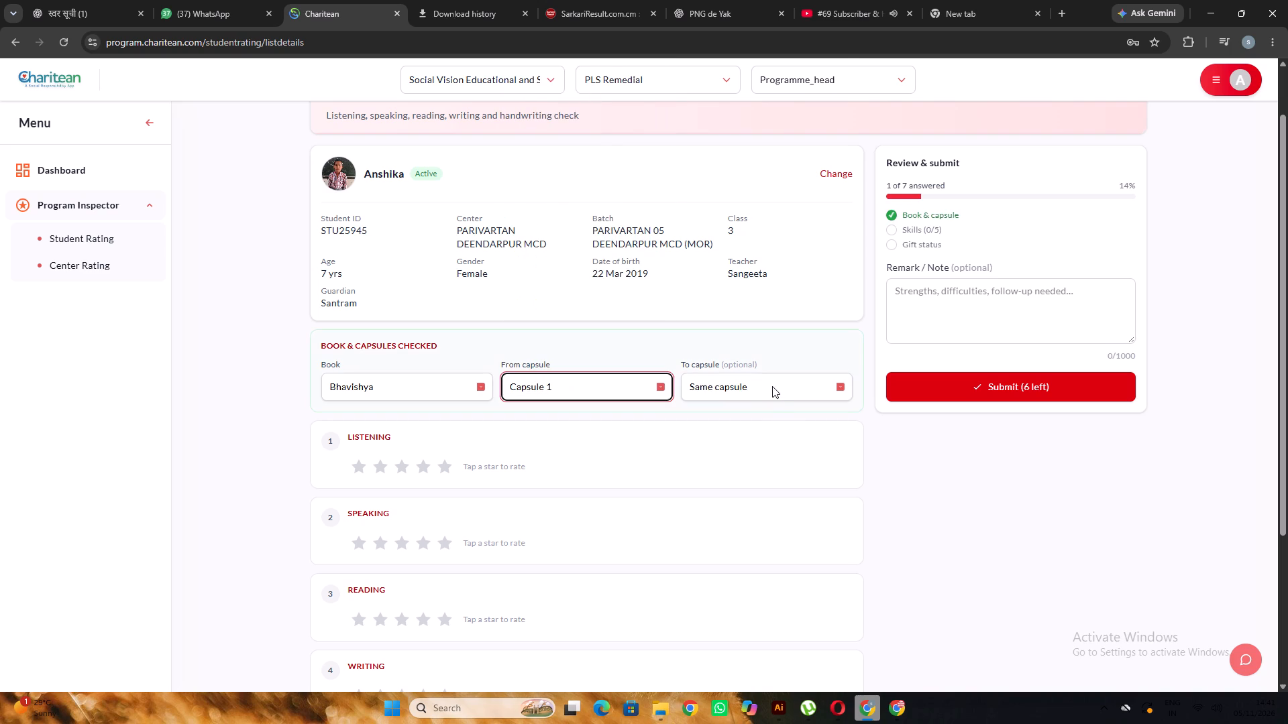
left_click(772, 386)
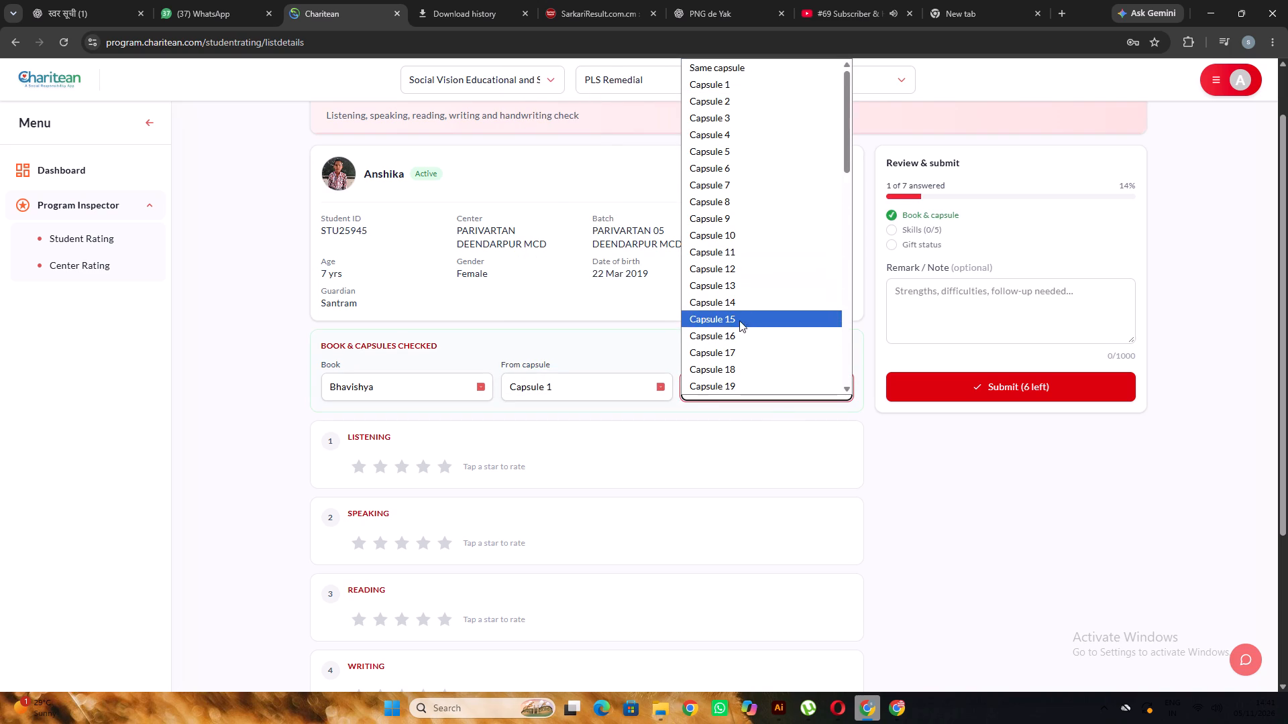
scroll(739, 321, "down", 4)
scroll(751, 115, "up", 1)
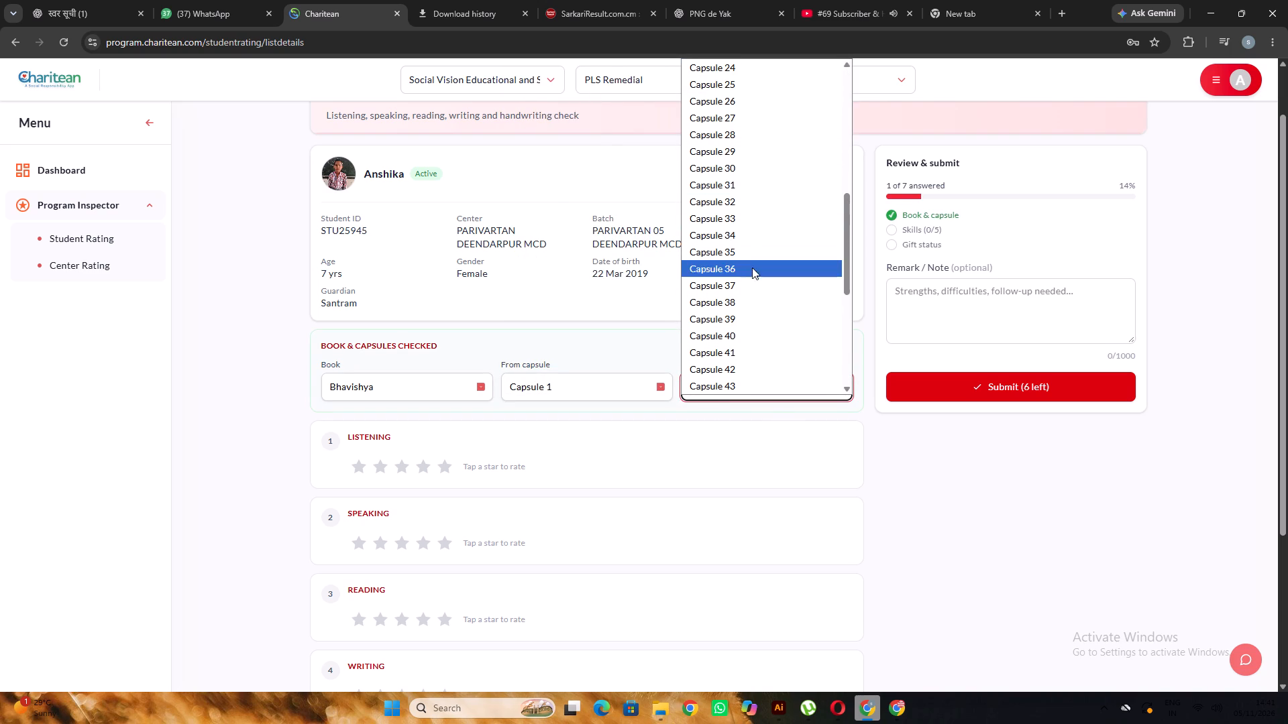
left_click(754, 105)
Rate Anshika's skills: Listening 4 stars, Speaking 5, Reading 4, Writing 4 and Handwriting 3.
scroll(612, 391, "up", 1)
scroll(612, 391, "down", 5)
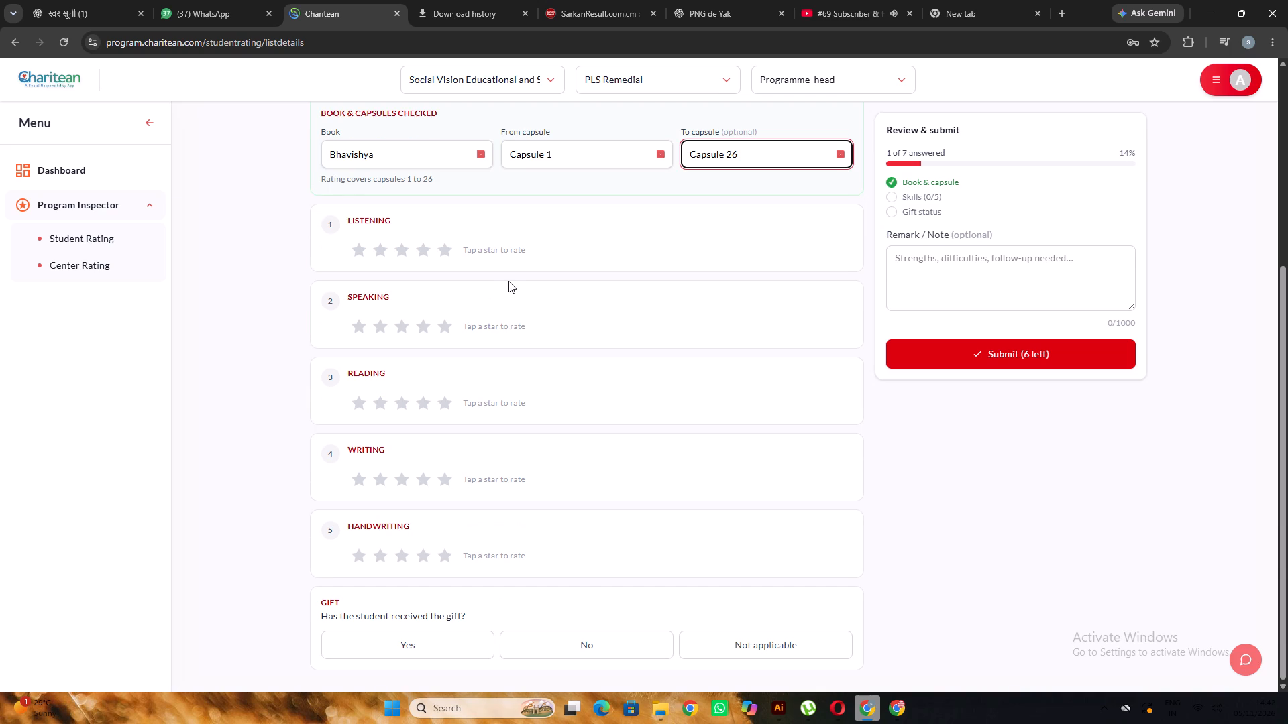
left_click(425, 252)
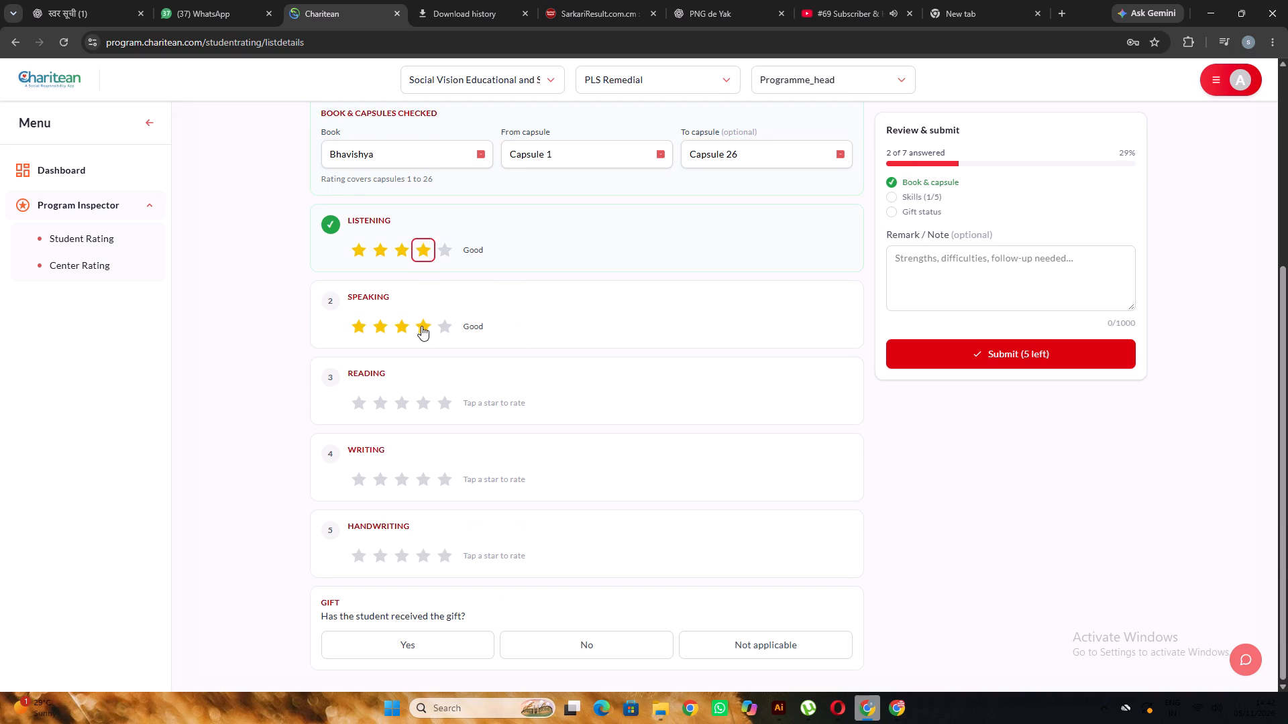
left_click(418, 401)
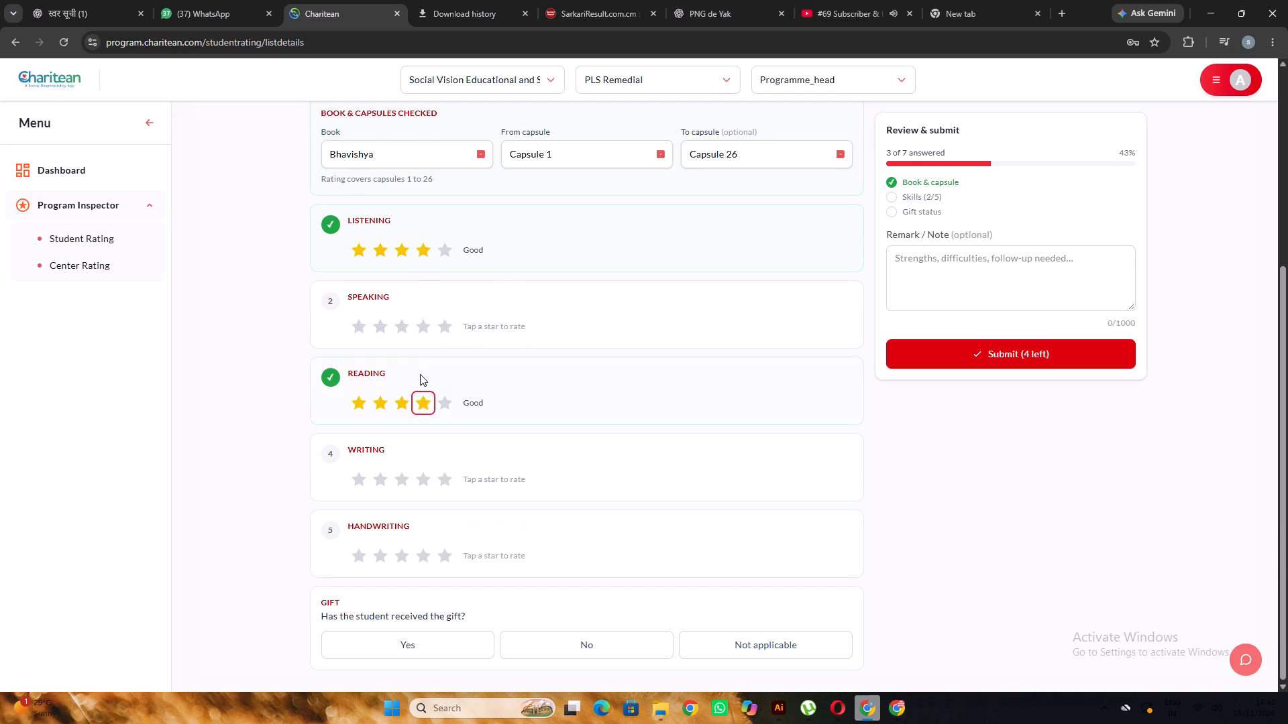
left_click(400, 483)
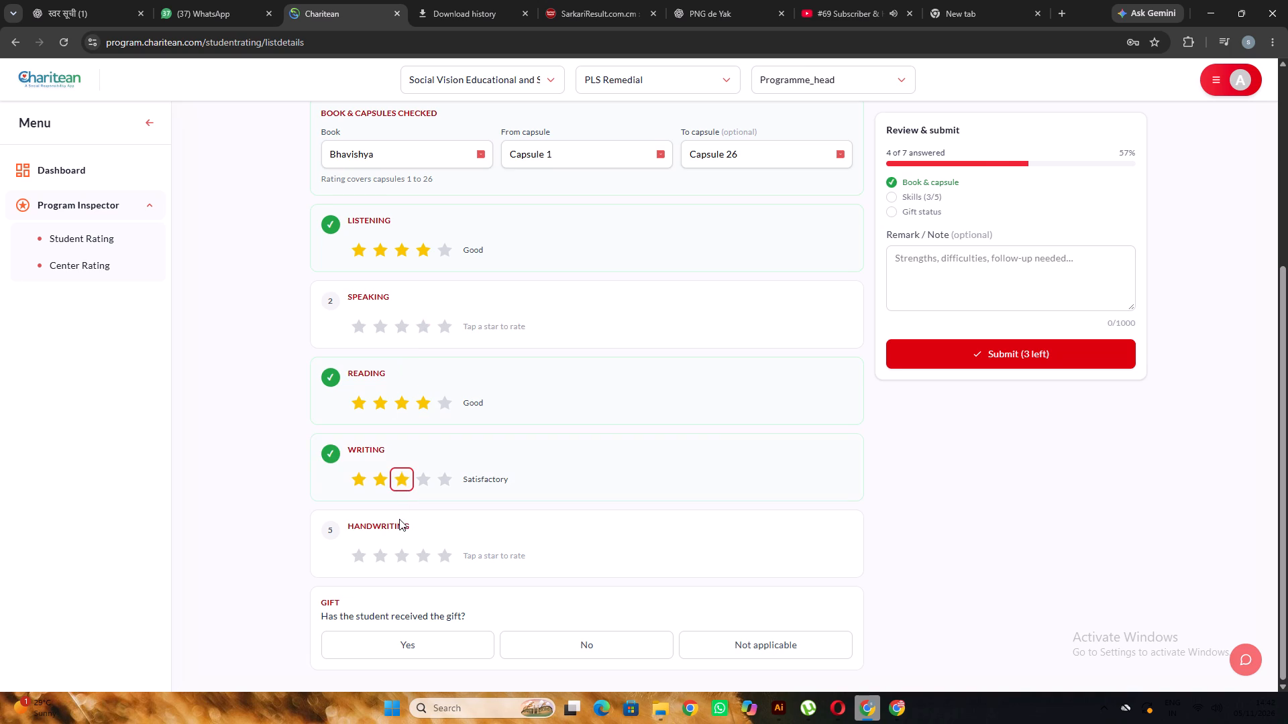
scroll(399, 519, "down", 1)
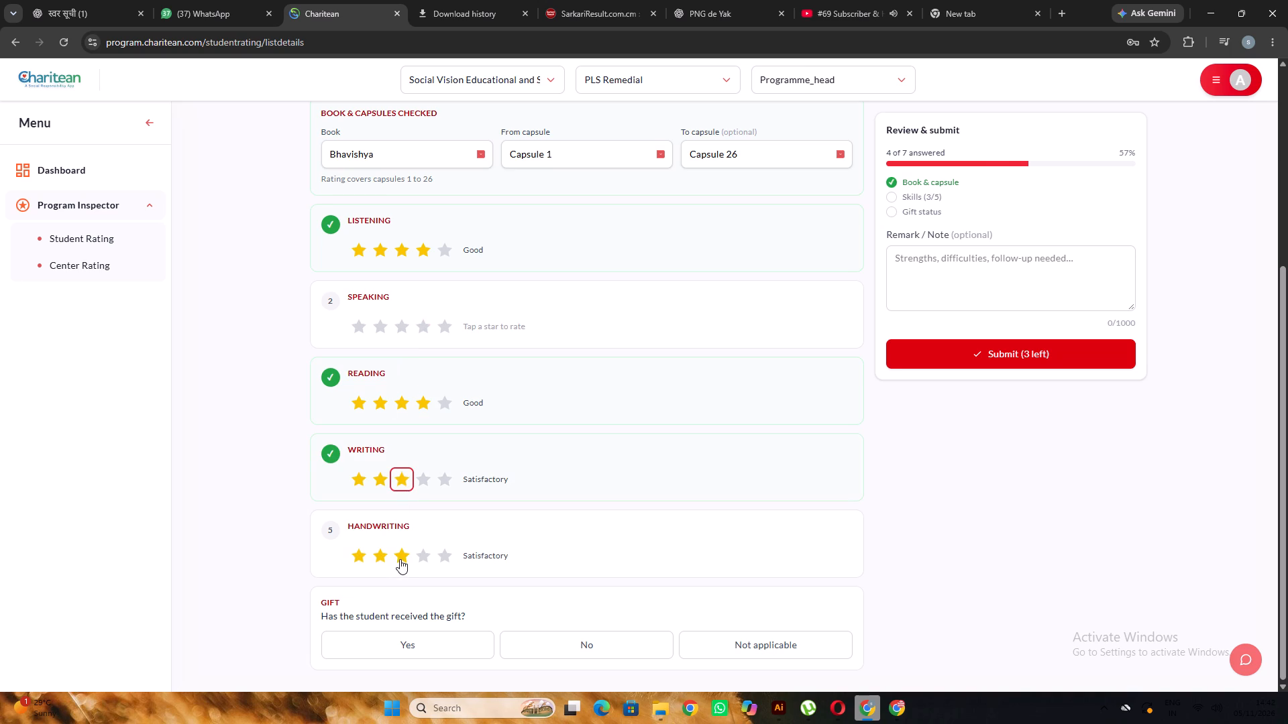
left_click(402, 557)
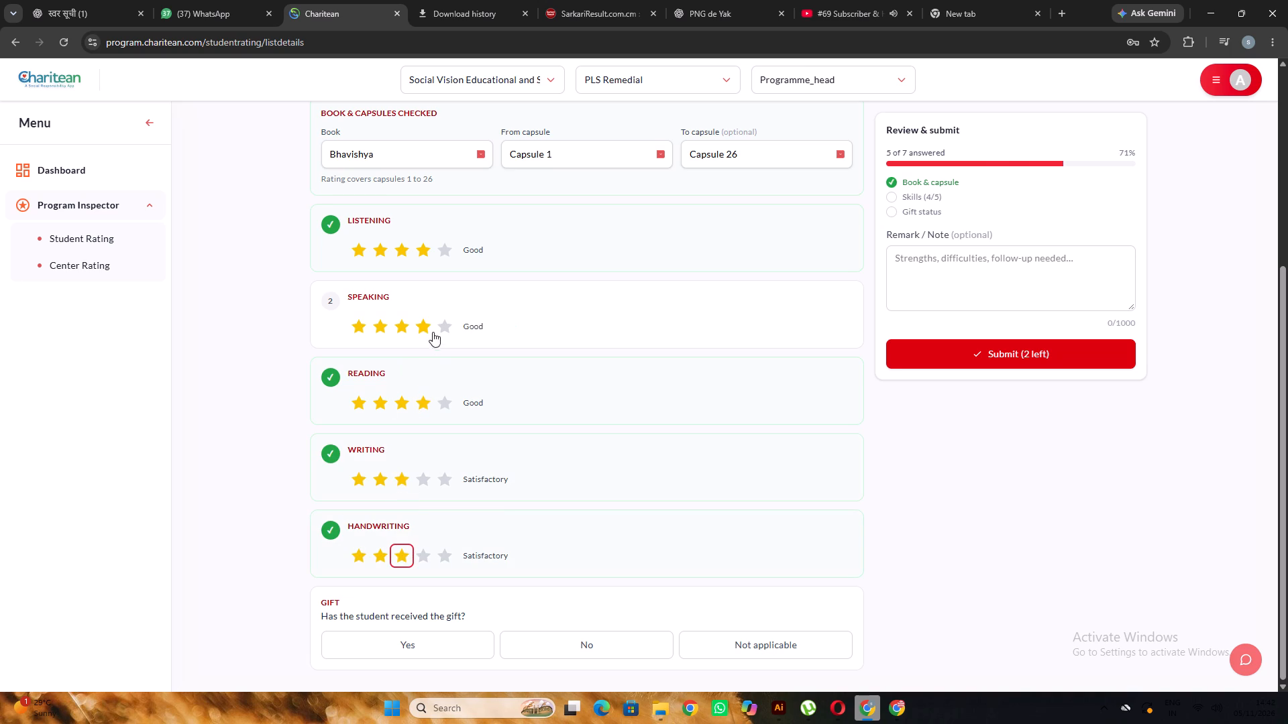
left_click(445, 326)
left_click(426, 477)
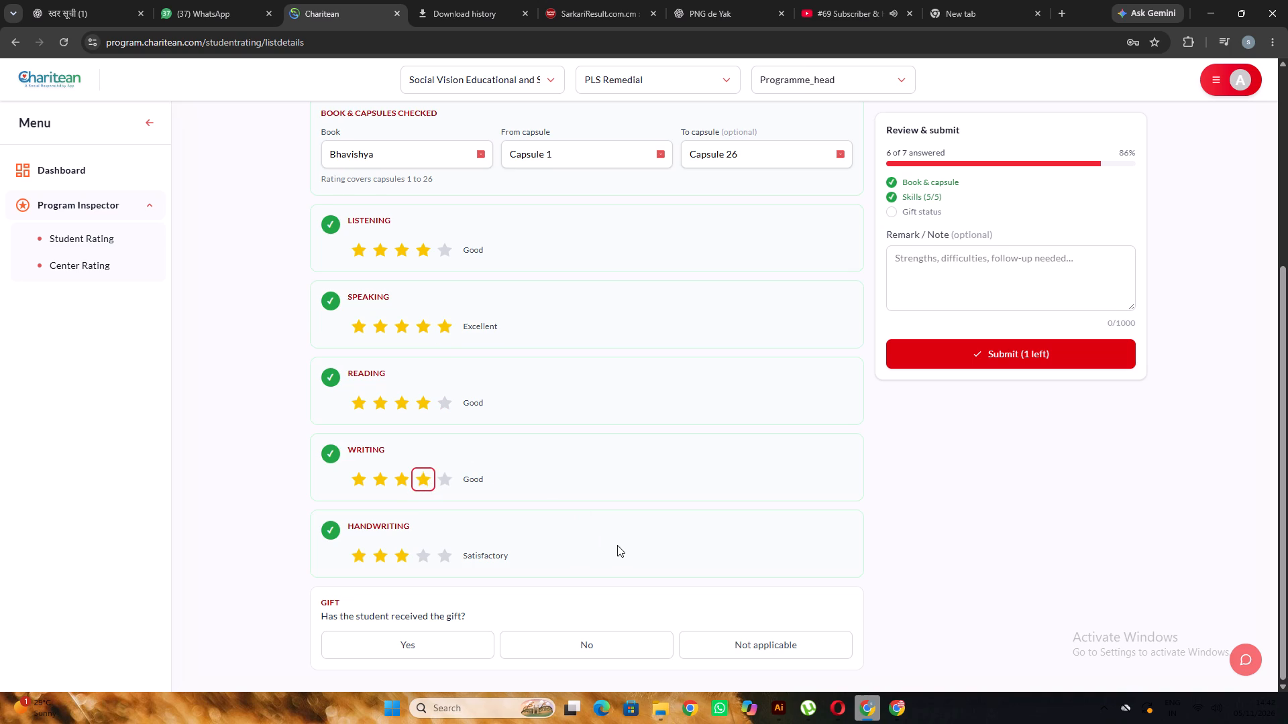
Mark Anshika's gift status as Yes.
left_click(442, 644)
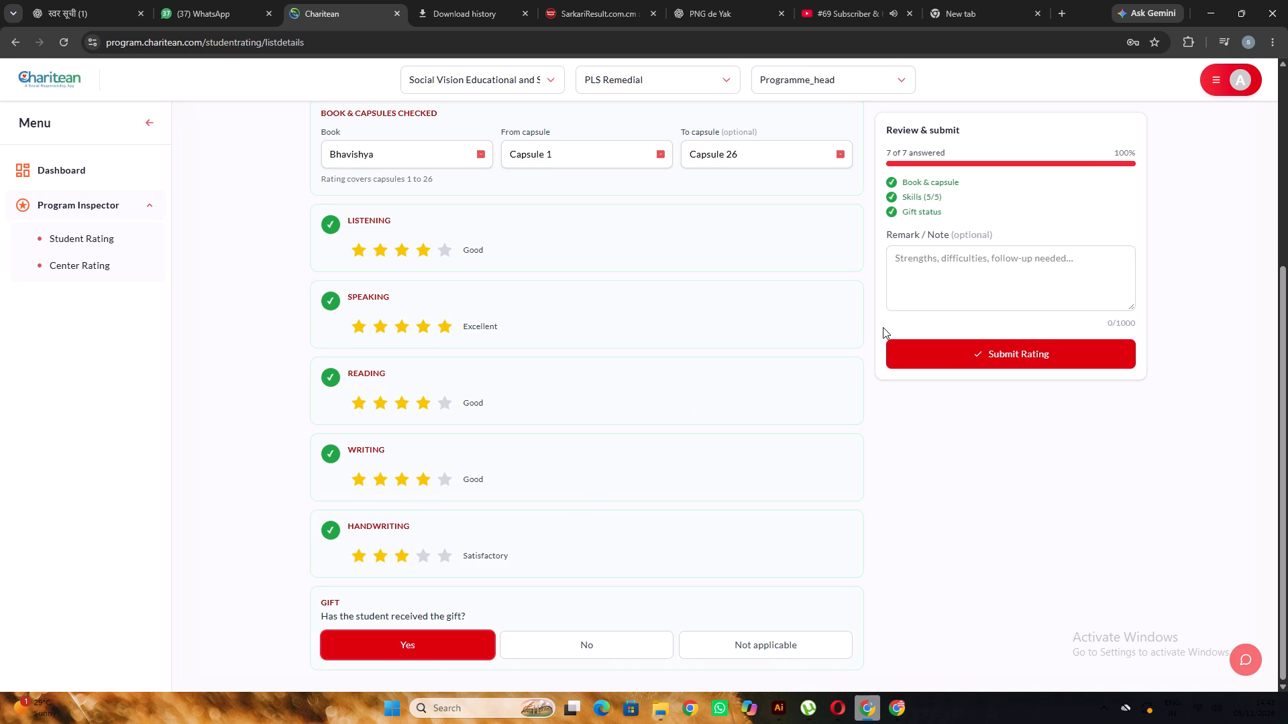
Add the remark "1.Pretest marks not updated" and submit Anshika's rating.
left_click(972, 261)
type("1.")
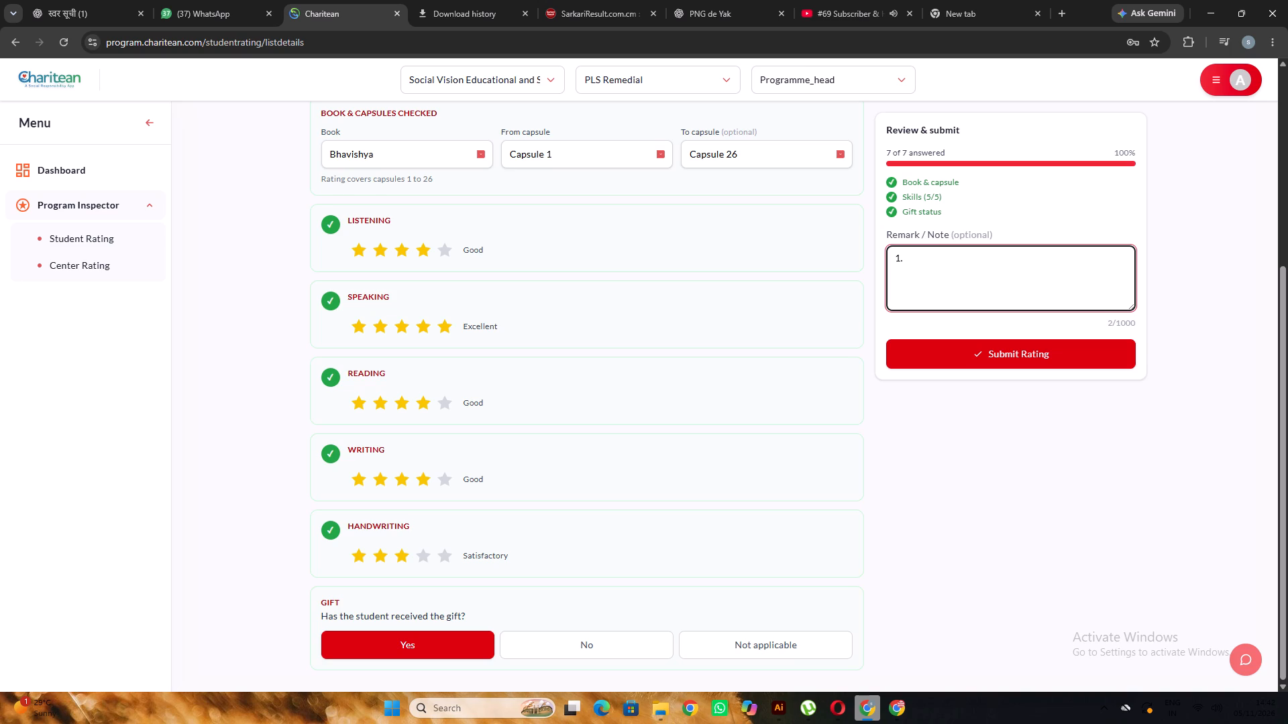
type("retesst")
key("BackSpace")
key("BackSpace")
type("t")
key("space")
type("marks")
key("space")
type("not updat")
key("BackSpace")
type("te")
key("d")
scroll(927, 322, "up", 1)
scroll(704, 289, "down", 4)
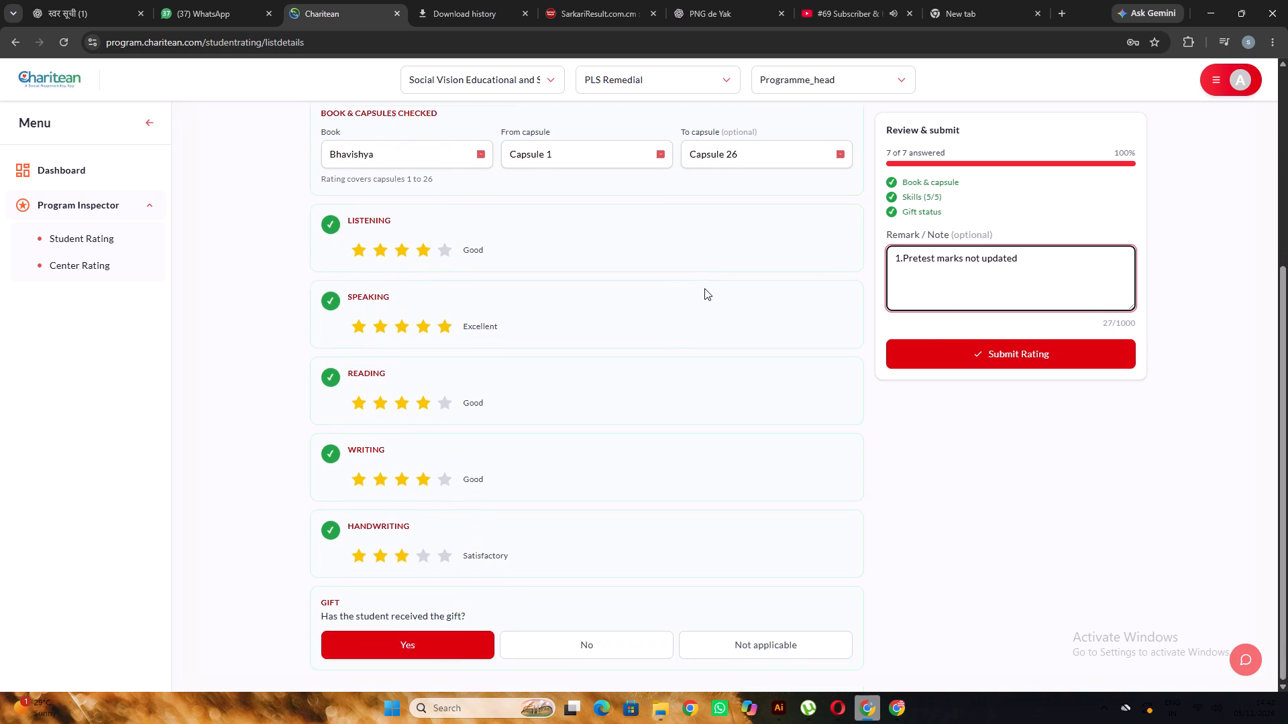
scroll(704, 288, "down", 2)
left_click(1031, 355)
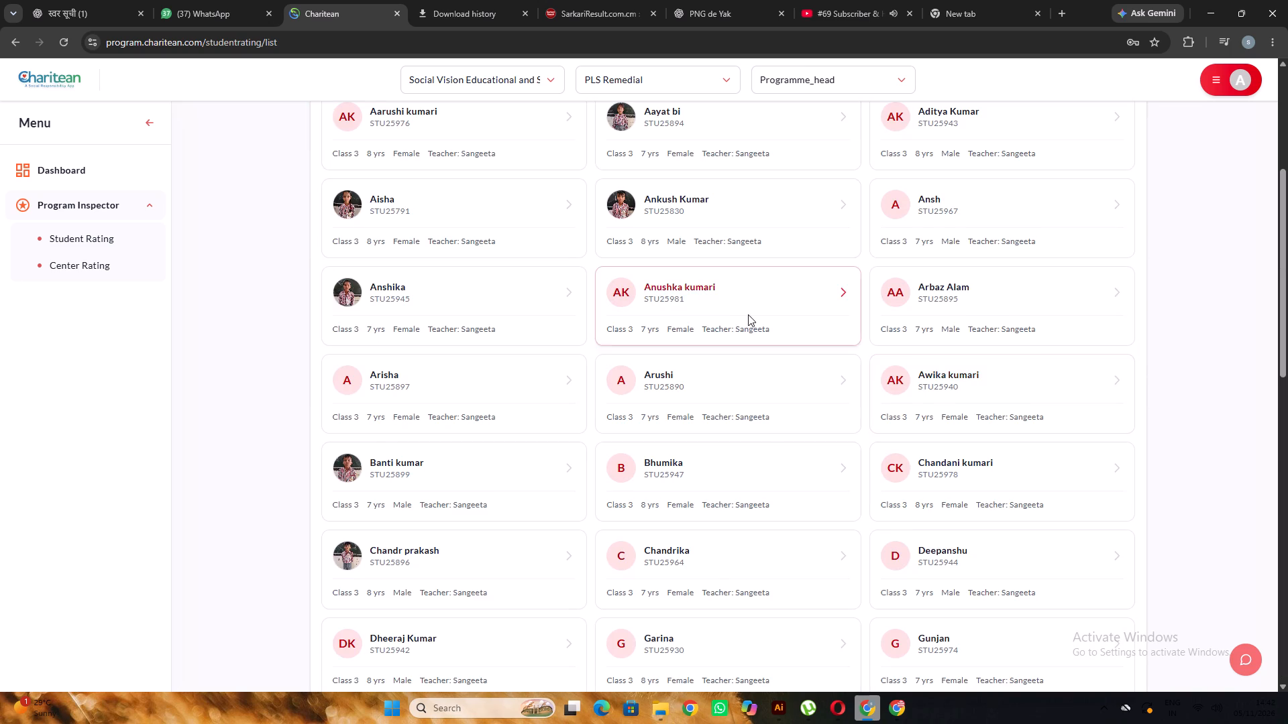
Search the students for "princ" and open Prince's rating form.
scroll(750, 314, "up", 4)
scroll(460, 205, "up", 3)
left_click(445, 351)
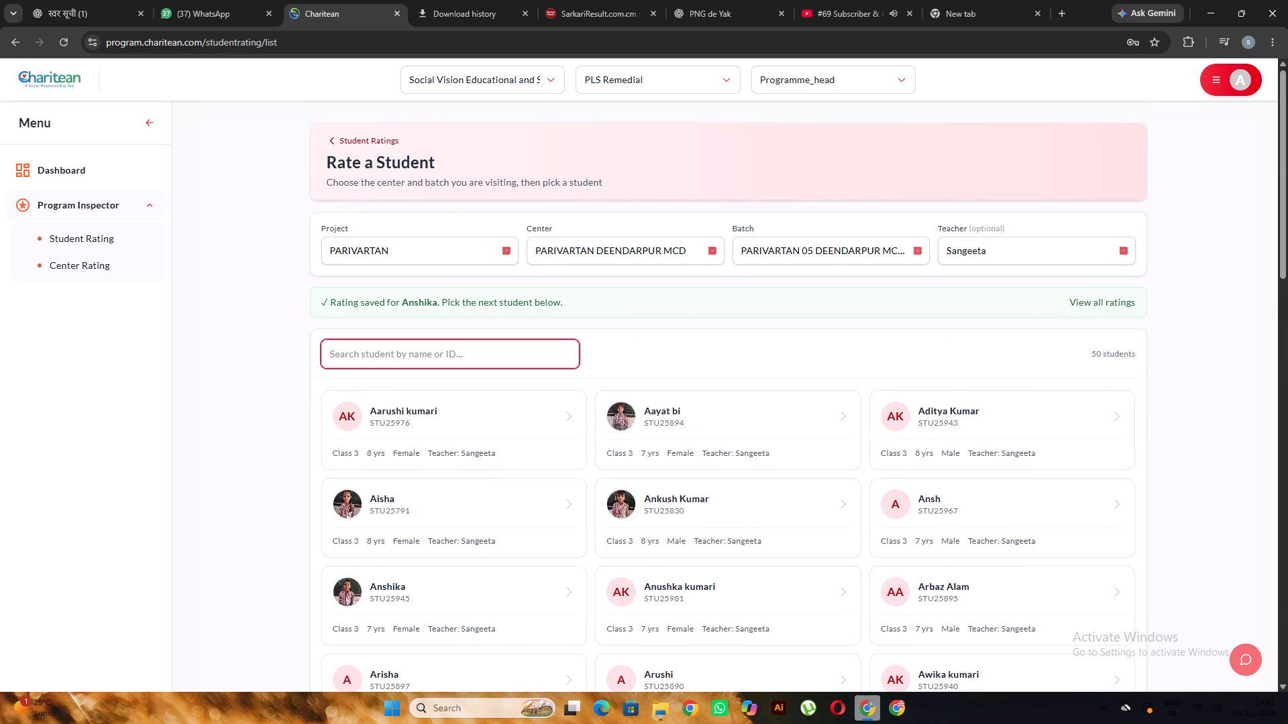
type("princ")
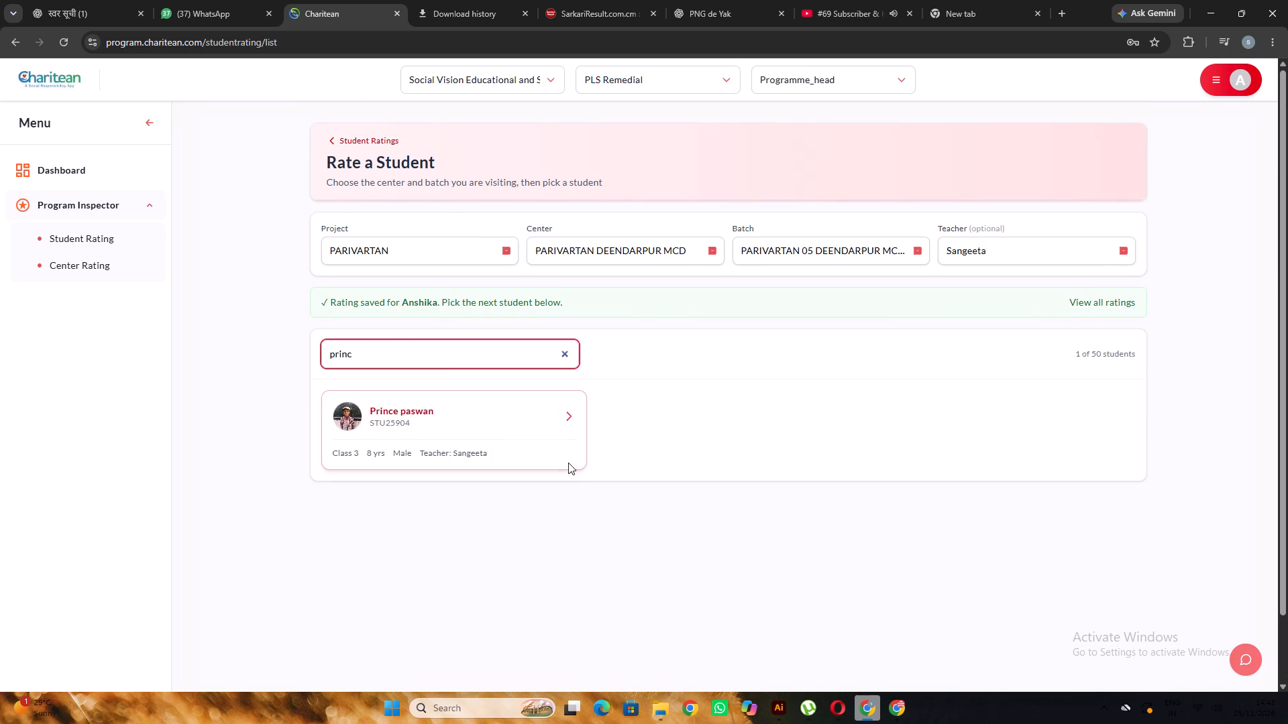
left_click(524, 406)
Set the checked book to Bhavishya, covering Capsule 1 to Capsule 30.
scroll(550, 265, "down", 2)
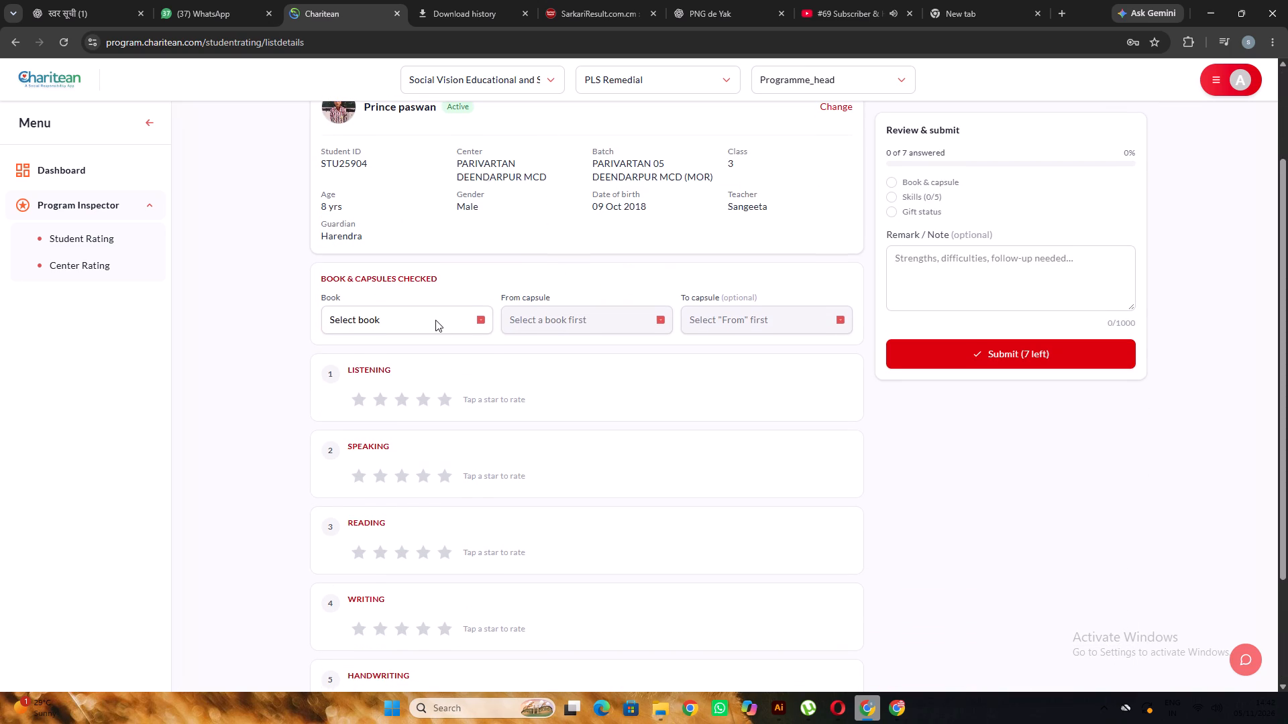
left_click(435, 320)
left_click(413, 377)
left_click(620, 324)
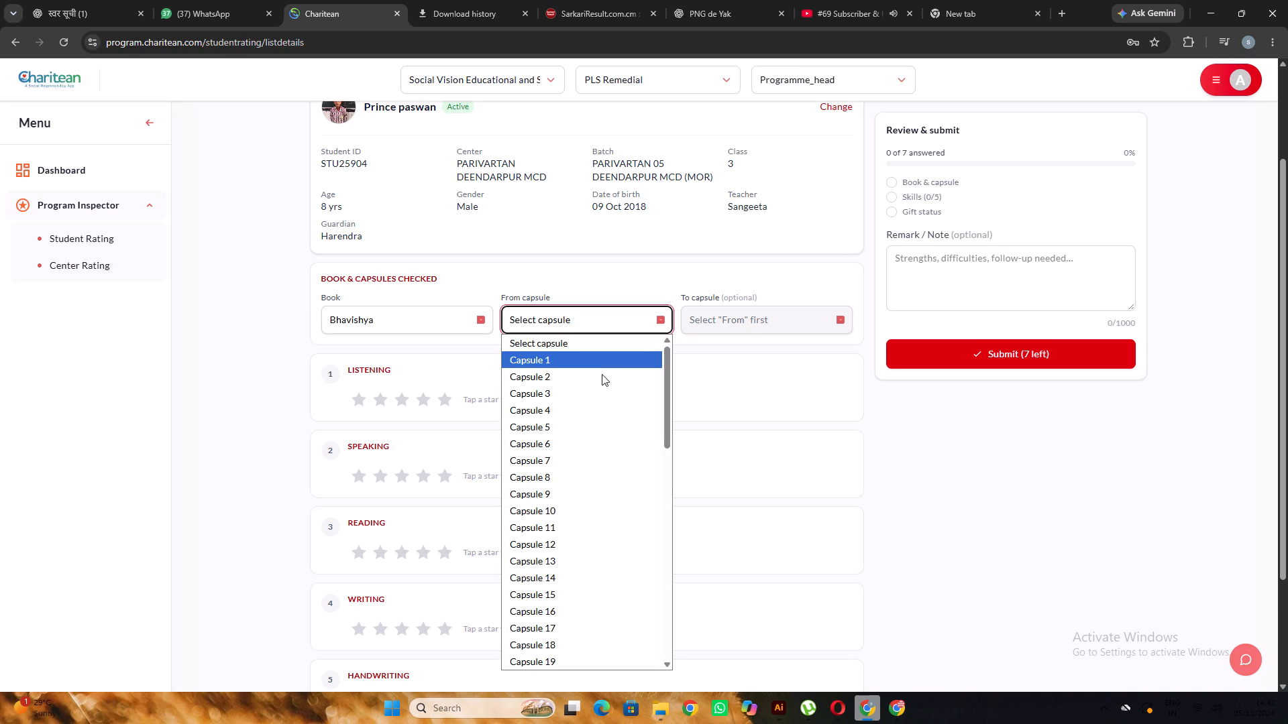
left_click(600, 358)
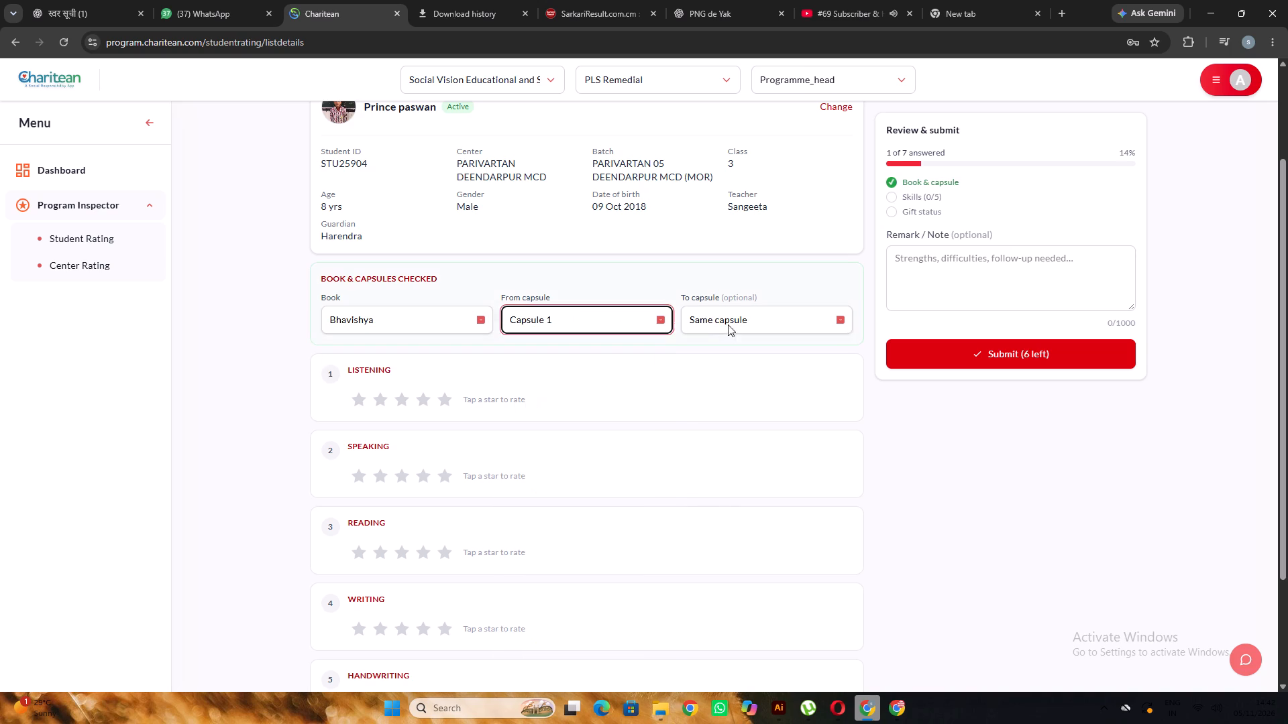
left_click(728, 324)
scroll(740, 445, "down", 2)
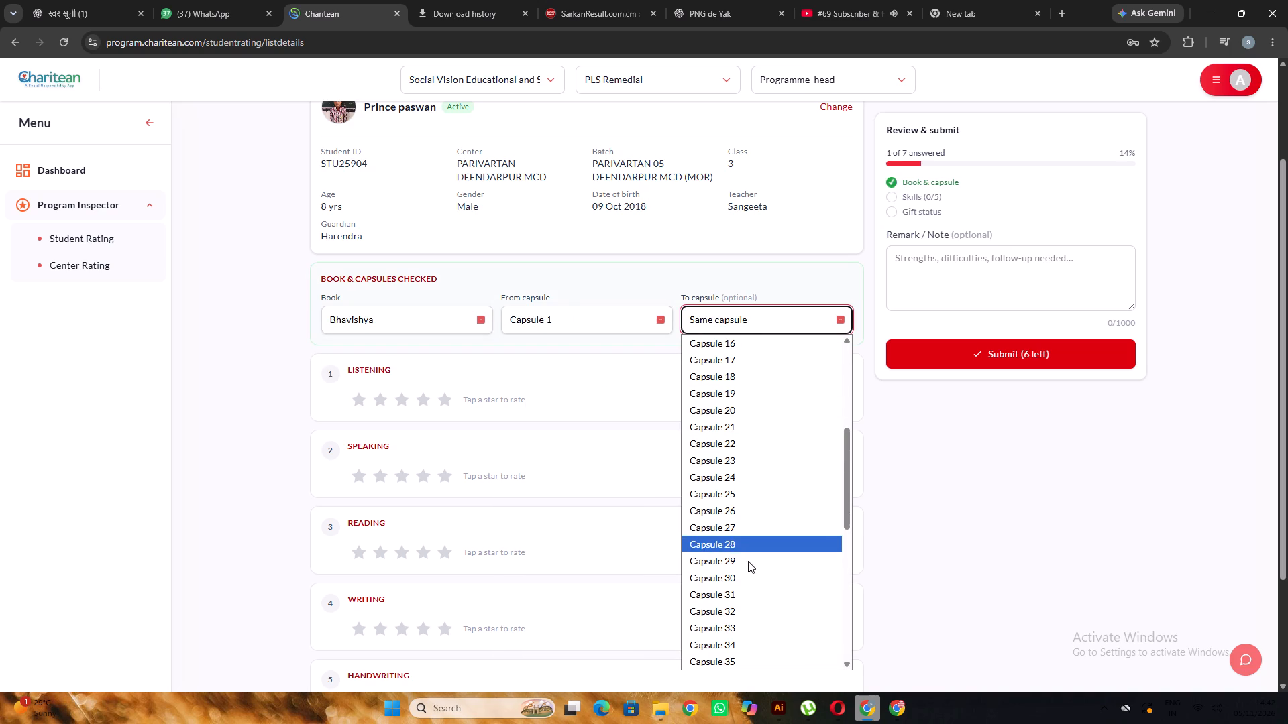
left_click(740, 578)
Rate Prince's skills: Listening 4 stars, Speaking 4, Reading 3, Writing 3 and Handwriting 2.
scroll(457, 416, "down", 3)
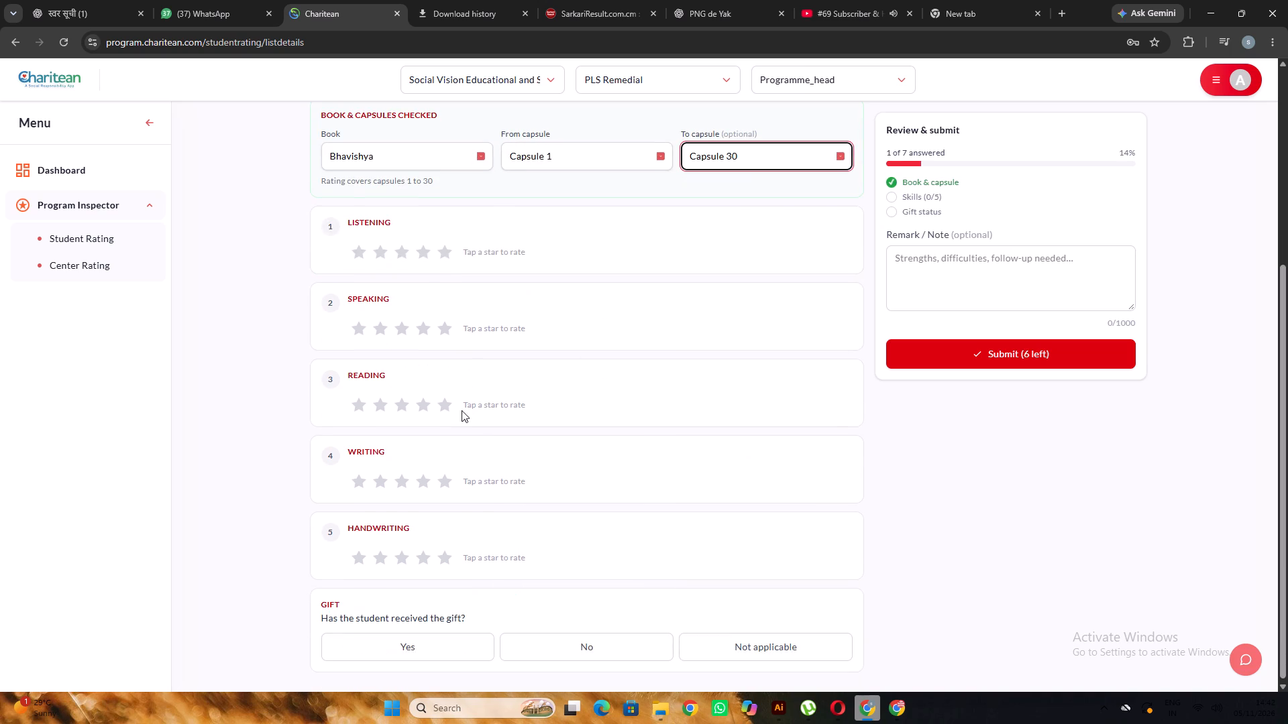
left_click(422, 249)
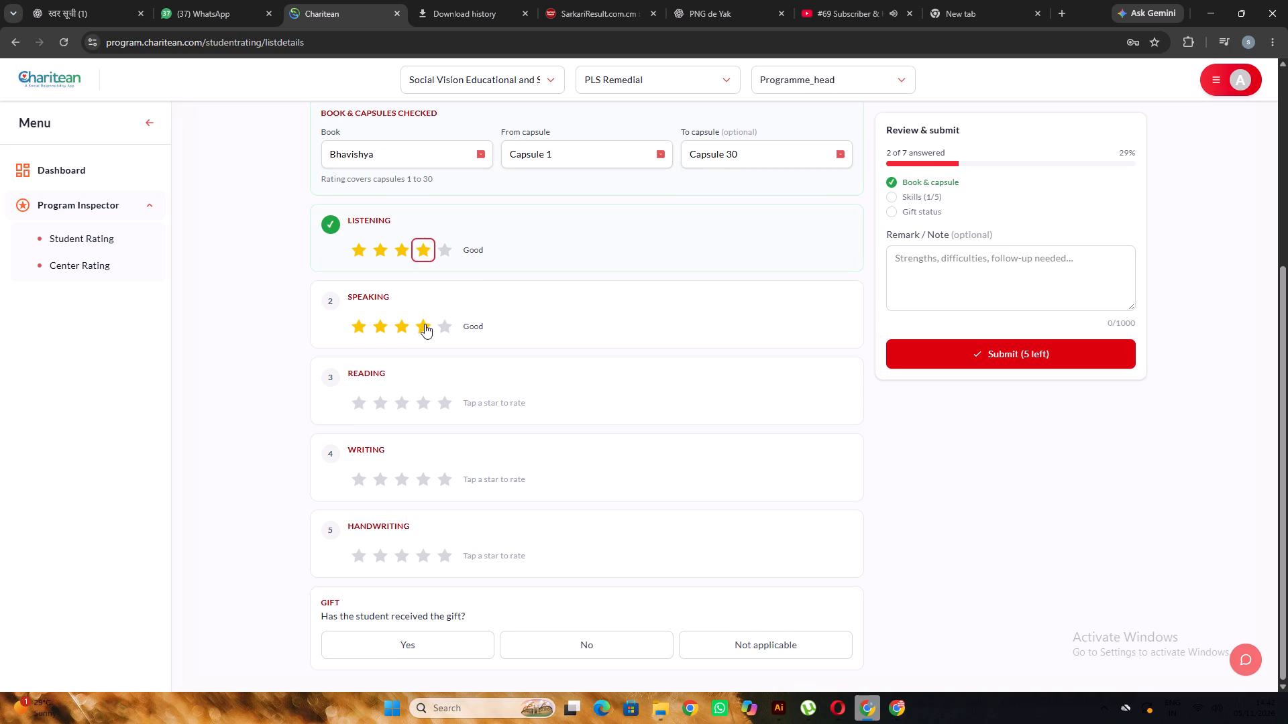
left_click(407, 403)
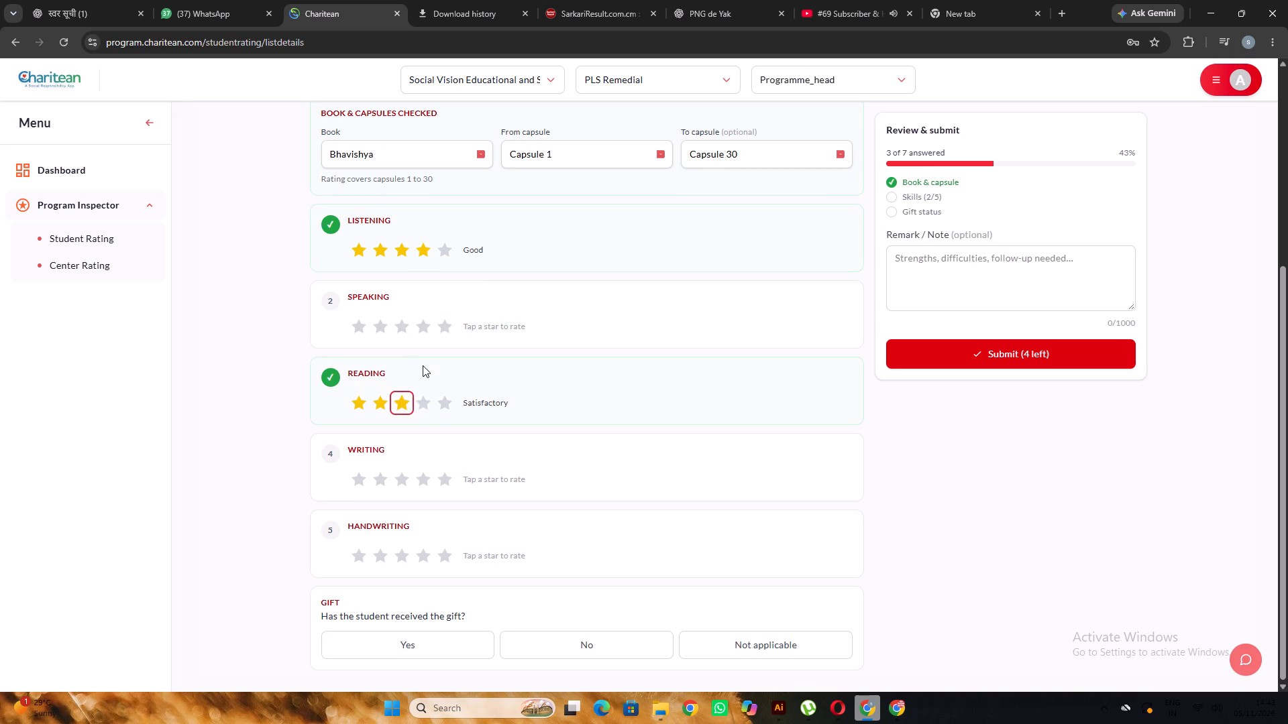
left_click(424, 328)
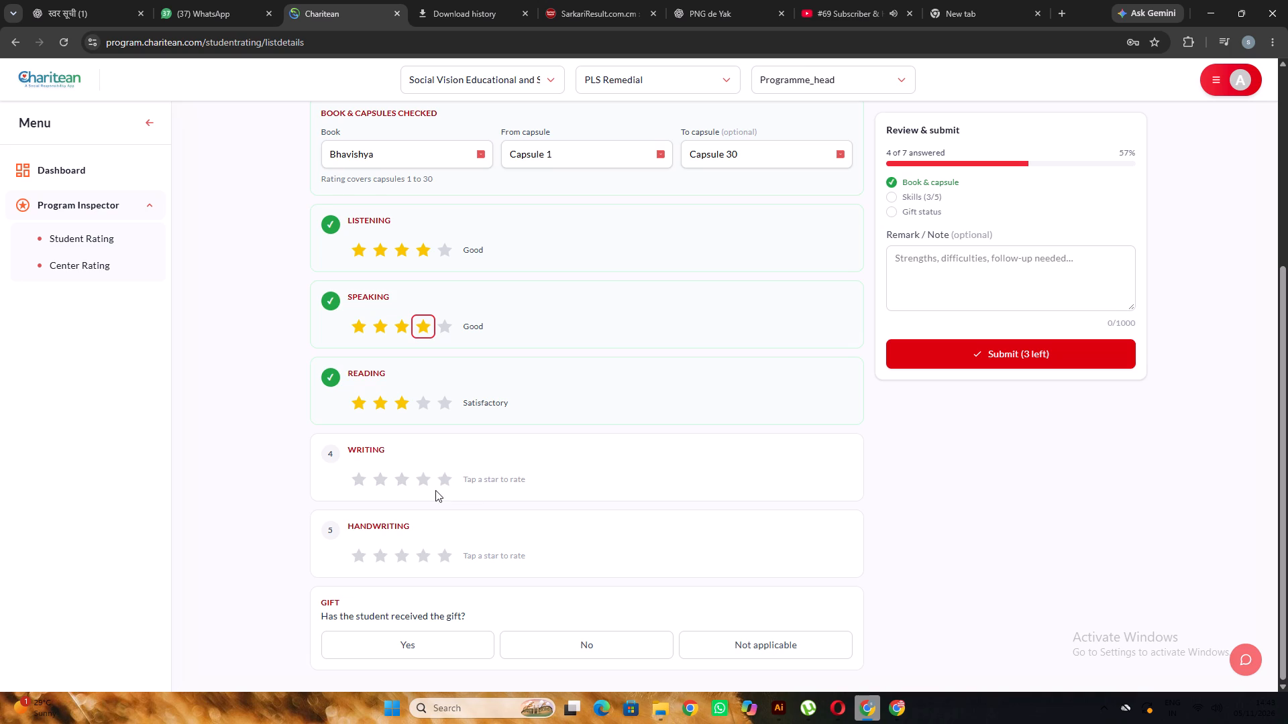
left_click(399, 482)
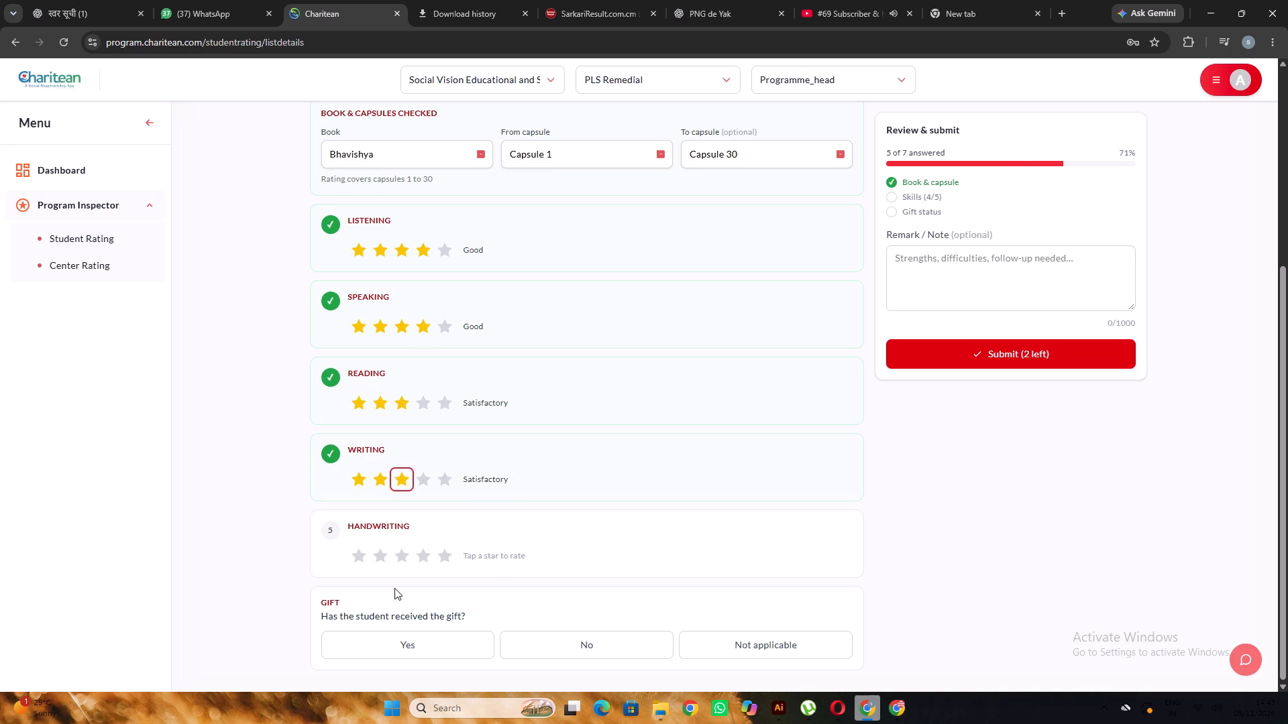
left_click(379, 559)
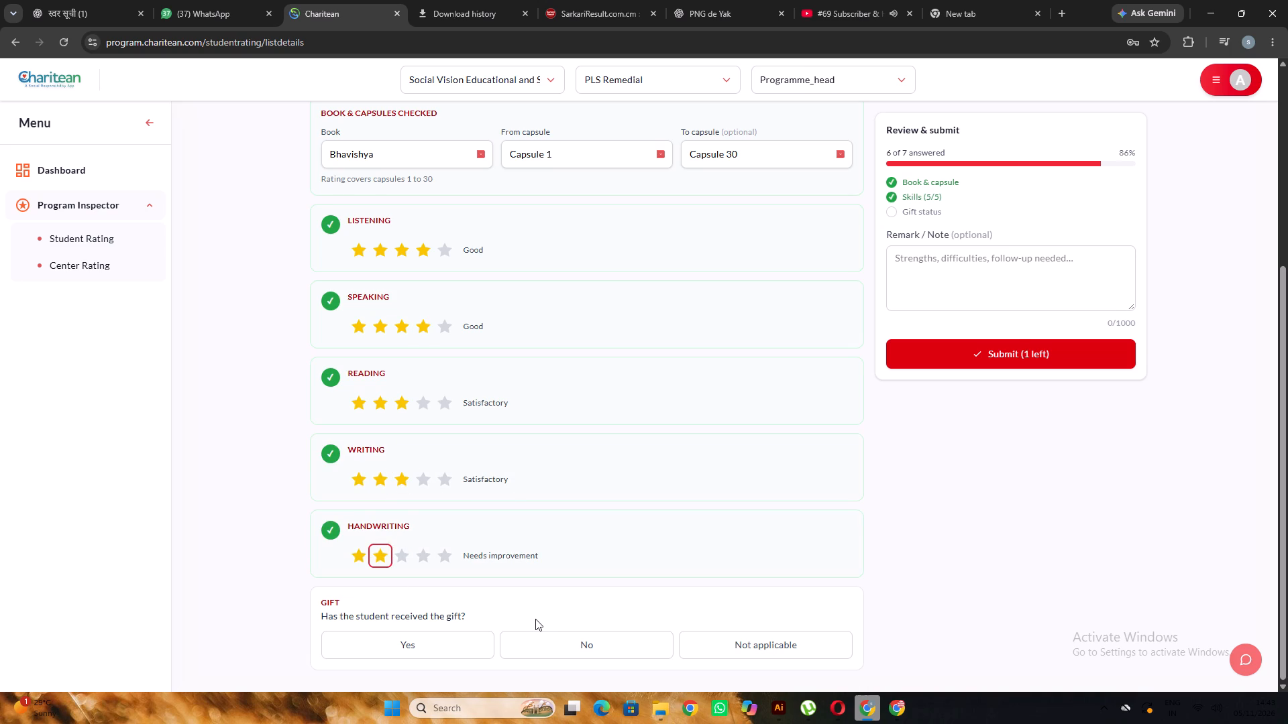
Mark Prince's gift status as Yes.
left_click(421, 649)
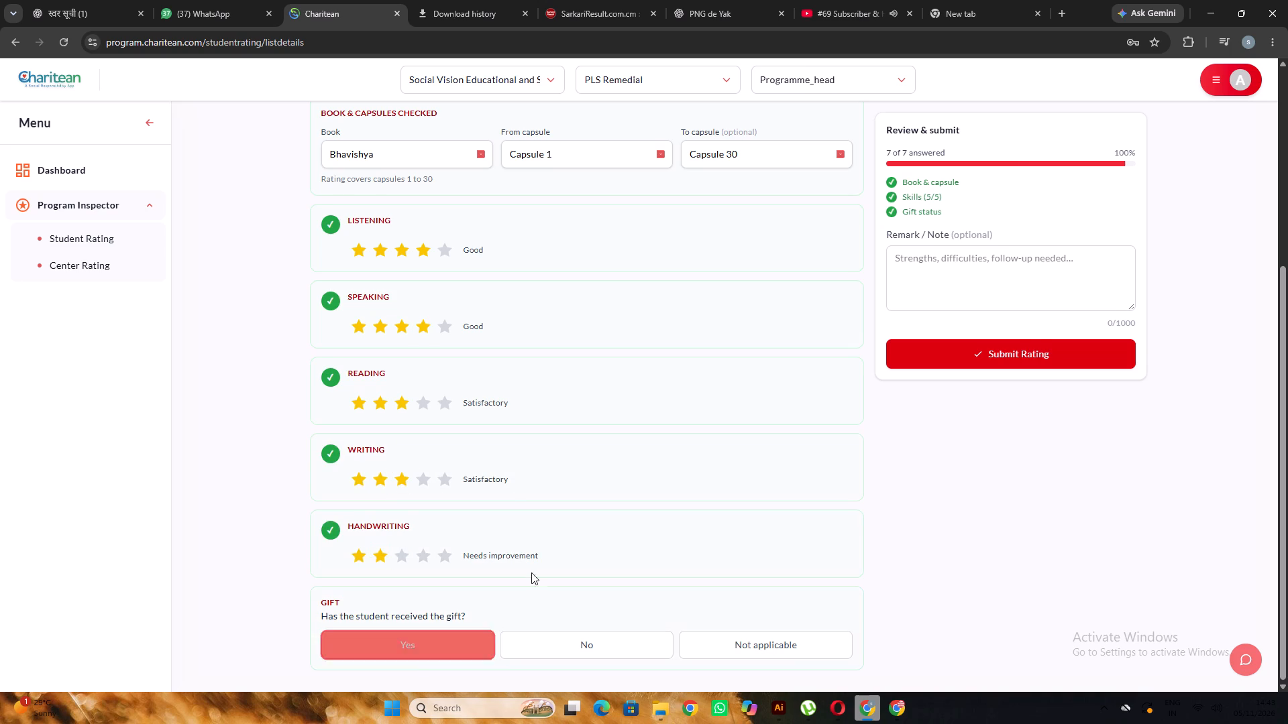
Enter the remark "1.More practise required" for Prince.
scroll(993, 380, "up", 2)
left_click(968, 263)
type("1.")
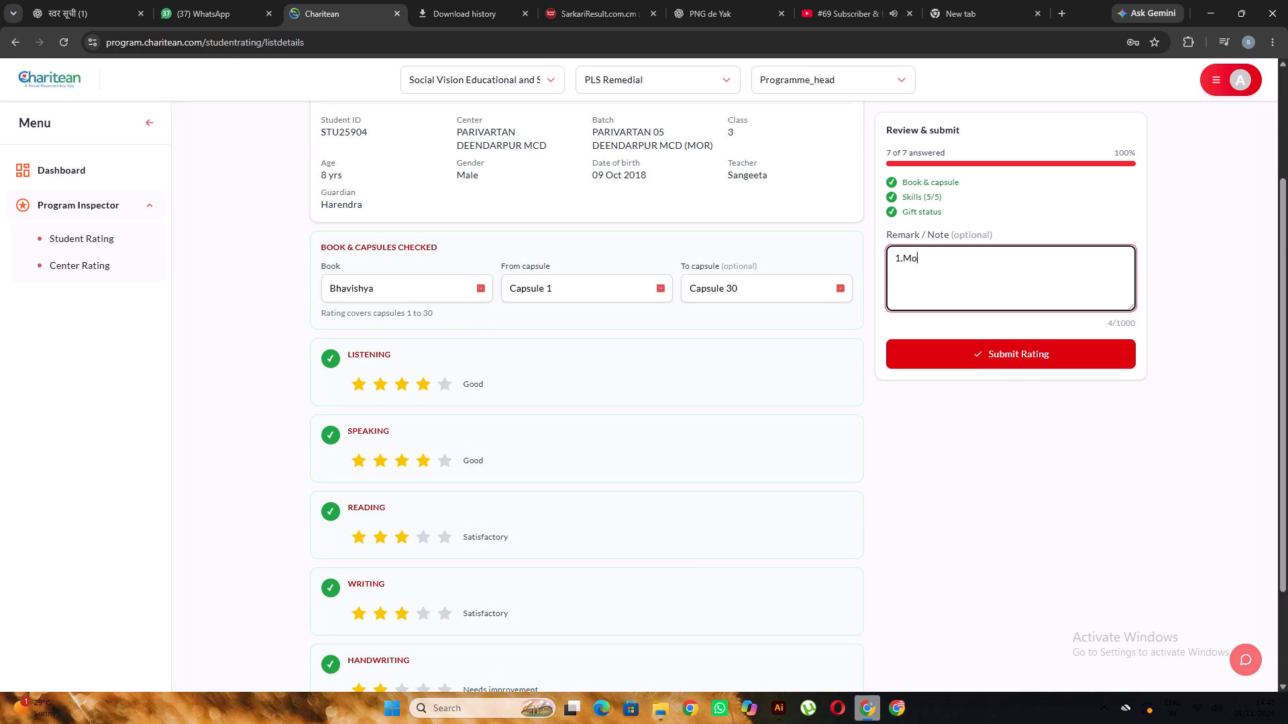
type("pr")
type("actise")
key("space")
type("re")
type("quired")
key("space")
Revise Prince's remark to read "1.More practice required writing".
key("BackSpace")
key("BackSpace")
key("BackSpace")
key("BackSpace")
key("BackSpace")
key("BackSpace")
key("BackSpace")
key("BackSpace")
key("BackSpace")
key("BackSpace")
key("BackSpace")
key("BackSpace")
key("BackSpace")
key("BackSpace")
key("e")
type("tise")
key("space")
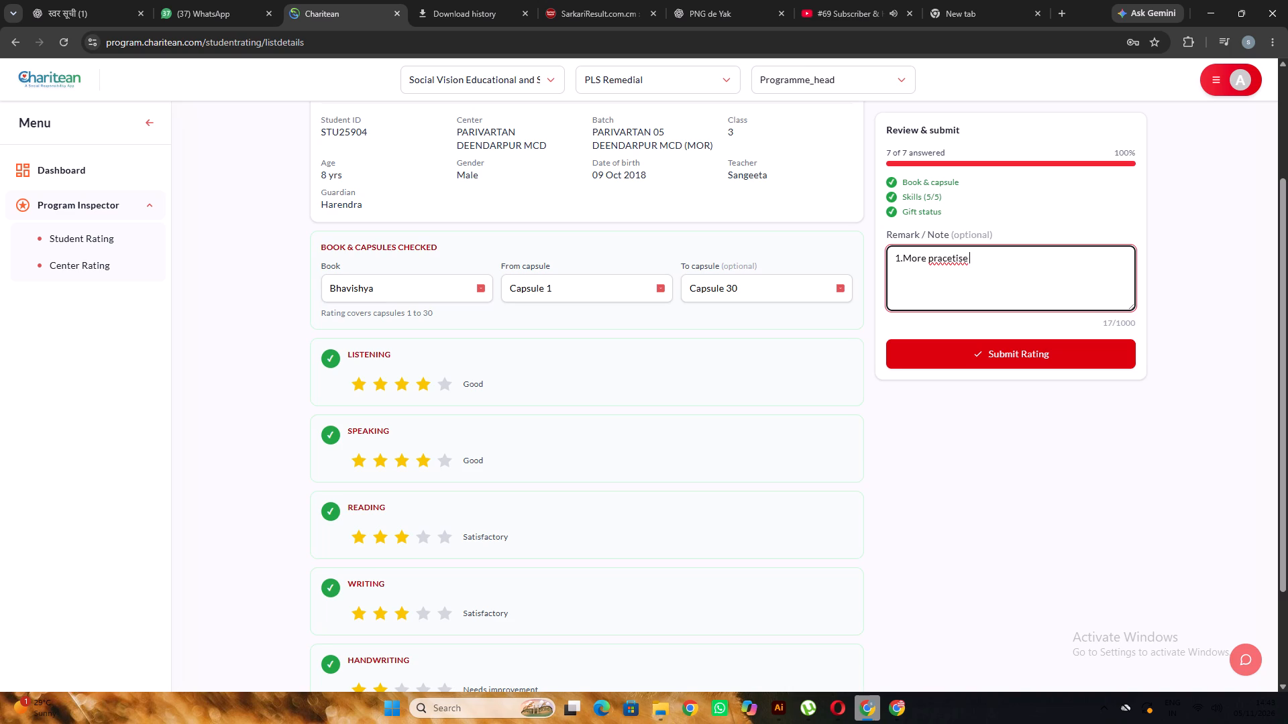
key("BackSpace")
key("BackSpace")
key("BackSpace")
type("ce")
key("BackSpace")
key("BackSpace")
key("BackSpace")
key("BackSpace")
key("BackSpace")
type("ti")
type("ce")
key("space")
type("required")
key("space")
type("wit")
key("BackSpace")
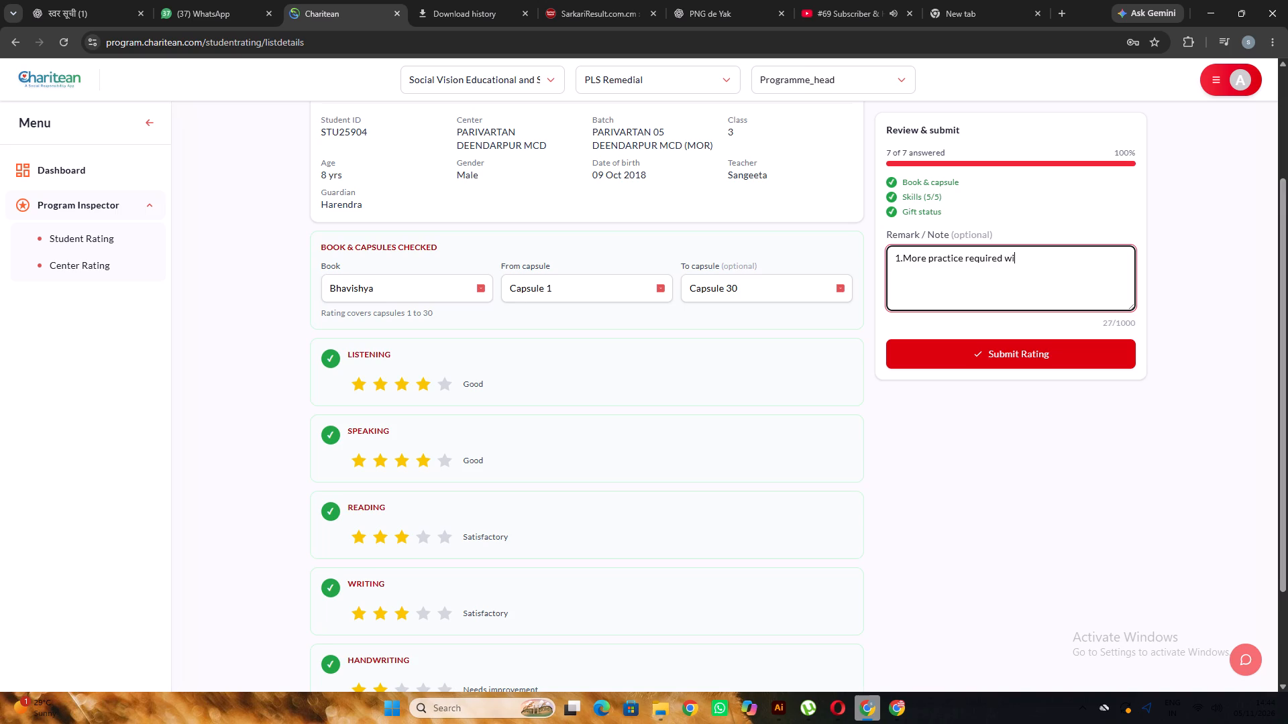
key("BackSpace")
type("riting")
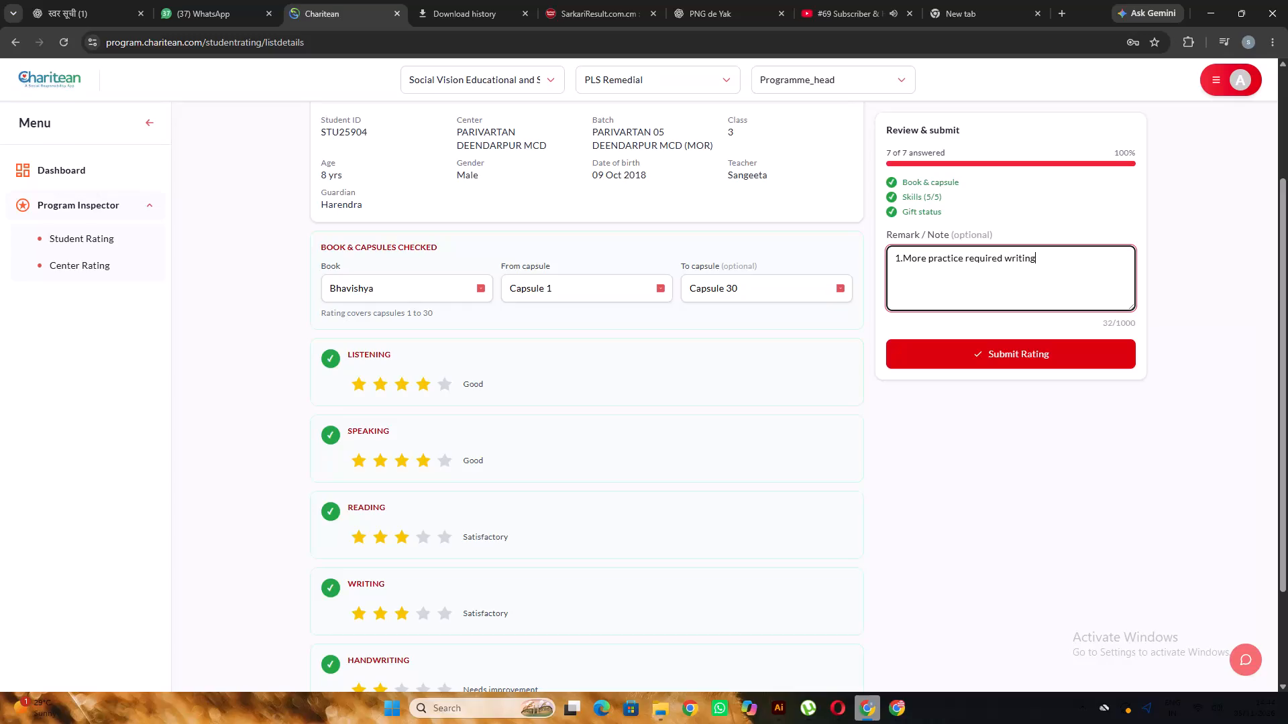
Submit Prince's rating.
left_click(1041, 354)
Search the batch's students for "anush" and open Anushka's rating form.
scroll(766, 374, "up", 4)
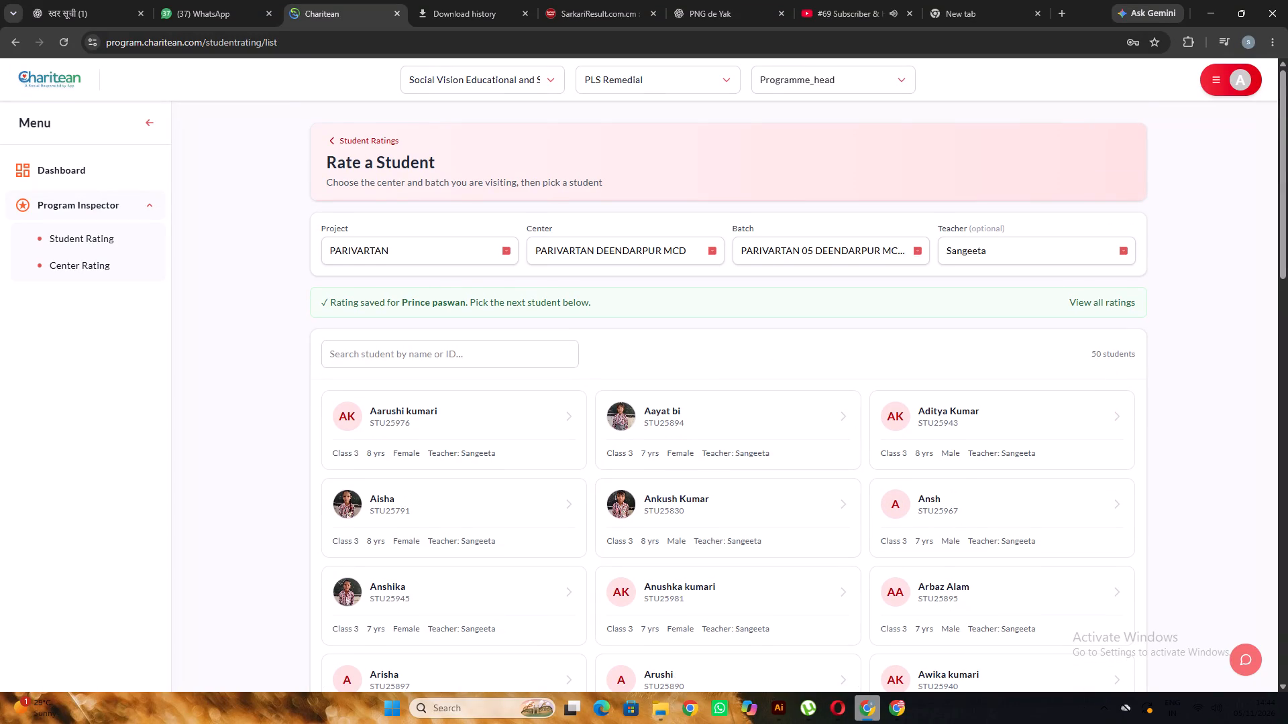
left_click(426, 361)
type("anush")
left_click(430, 411)
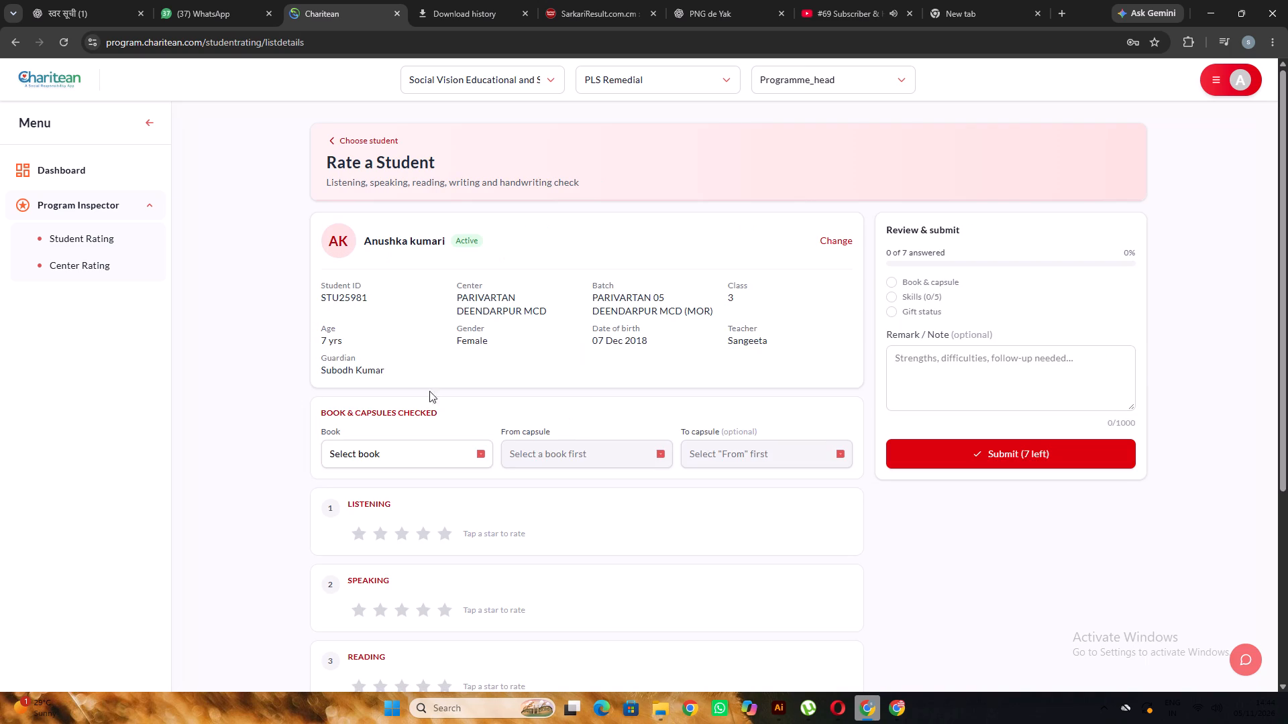
Set Anushka's checked book to Bhavishya, covering Capsule 1 to Capsule 15.
left_click(407, 465)
left_click(392, 508)
left_click(580, 452)
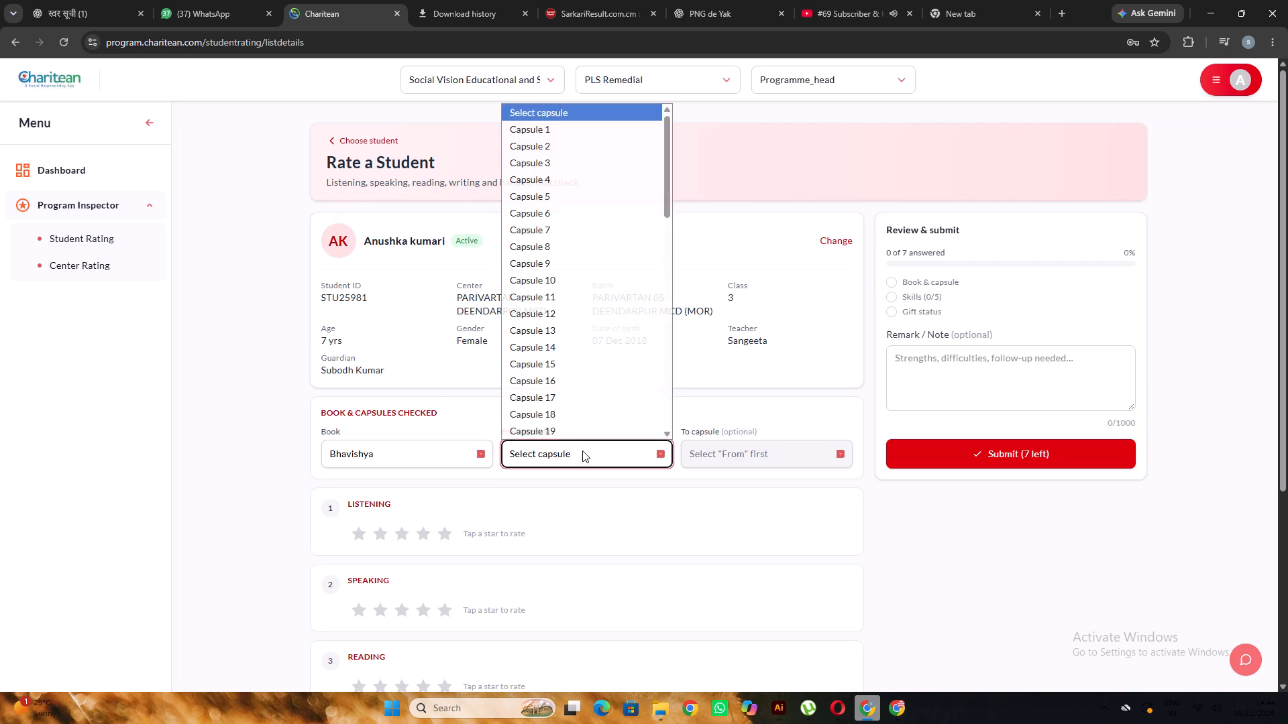
left_click(560, 130)
left_click(758, 452)
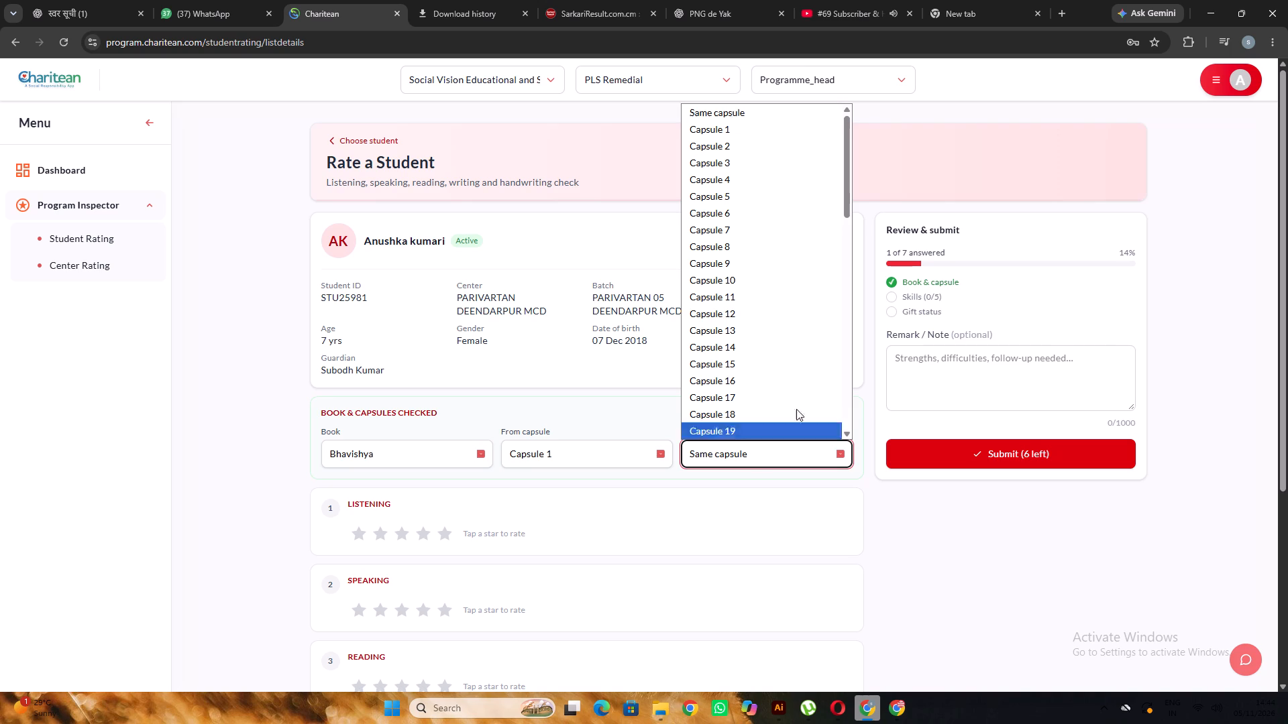
left_click(754, 367)
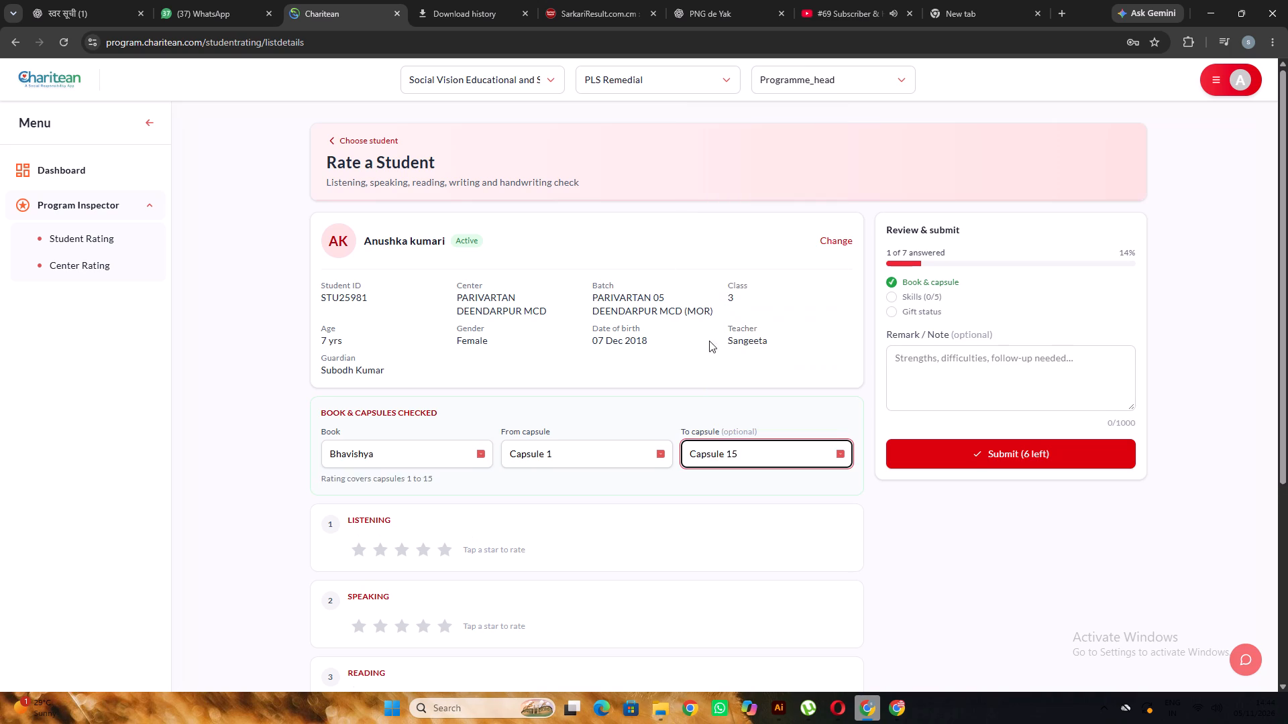
Rate Anushka's skills: Listening 4 stars, Speaking 3, Reading 3, Writing 3 and Handwriting 2.
scroll(705, 337, "down", 4)
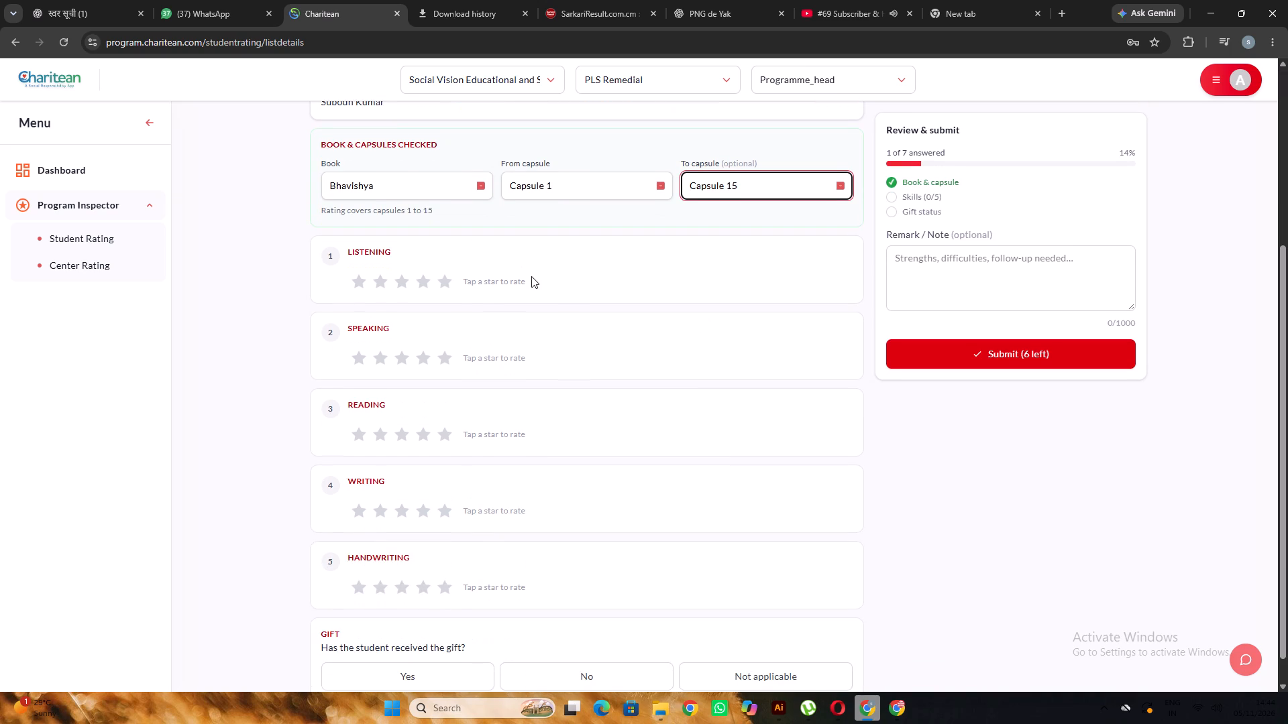
scroll(531, 276, "down", 1)
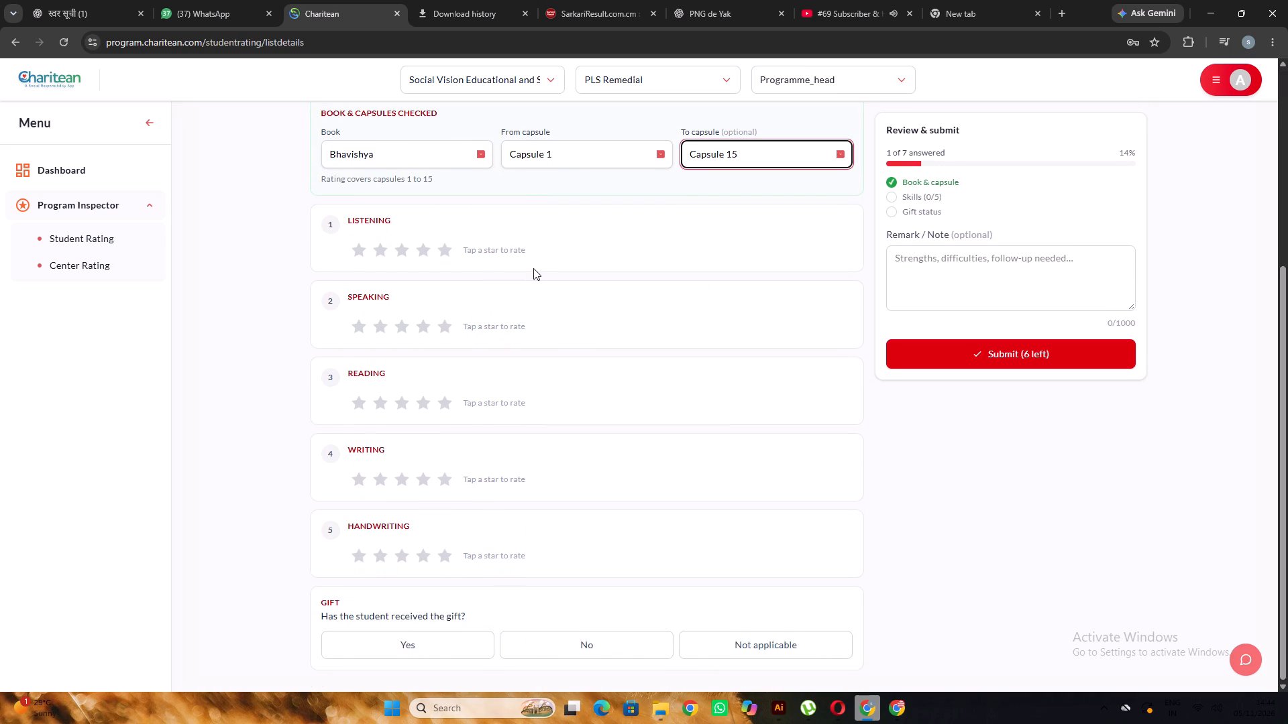
left_click(429, 252)
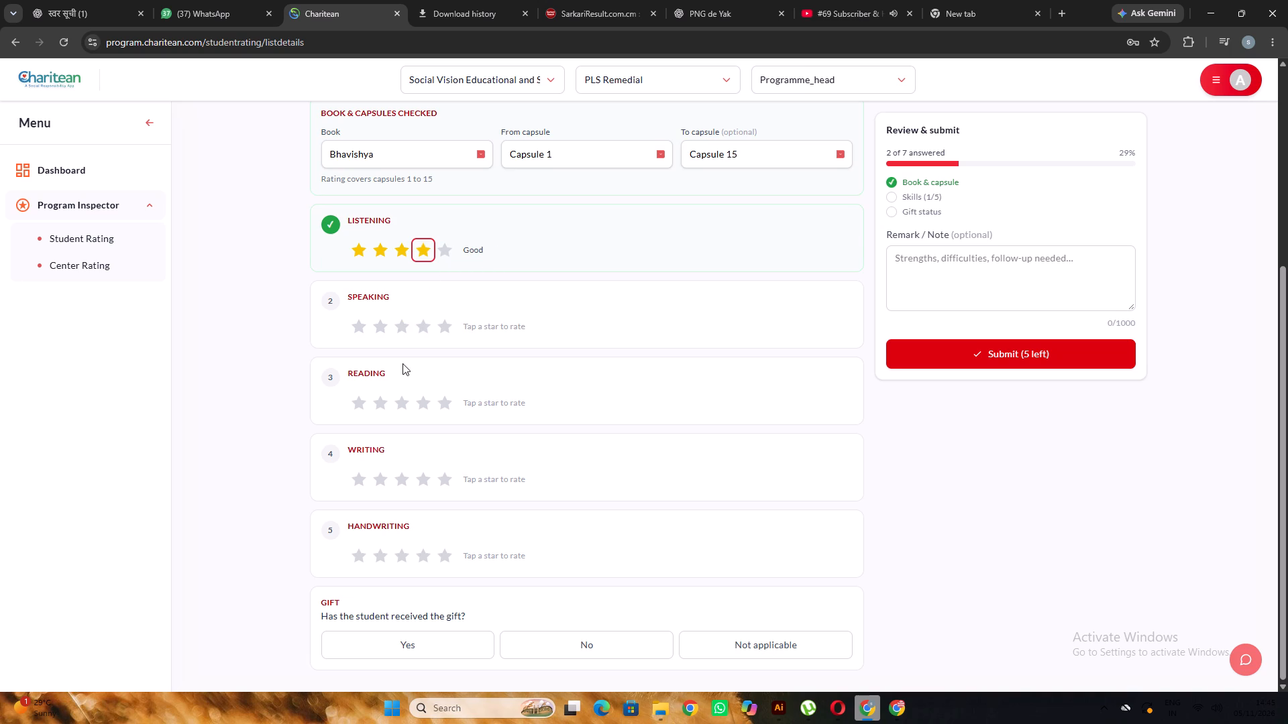
left_click(404, 330)
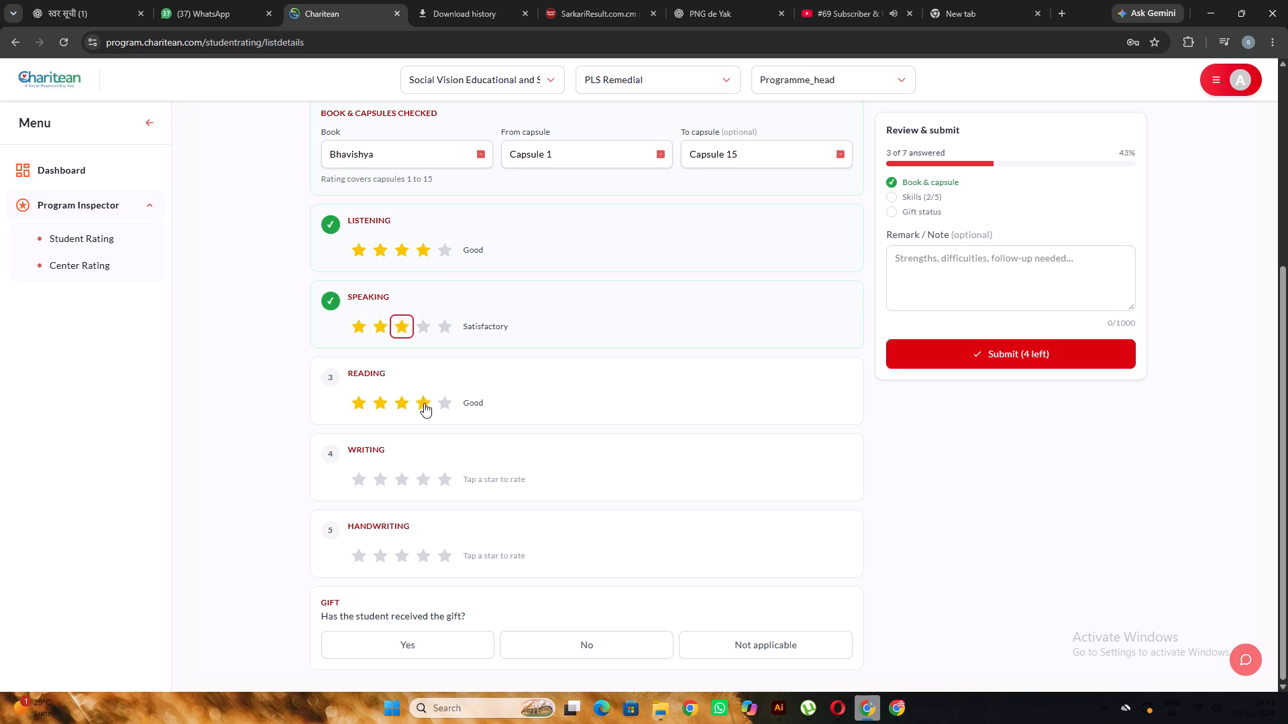
left_click(405, 404)
scroll(402, 448, "down", 2)
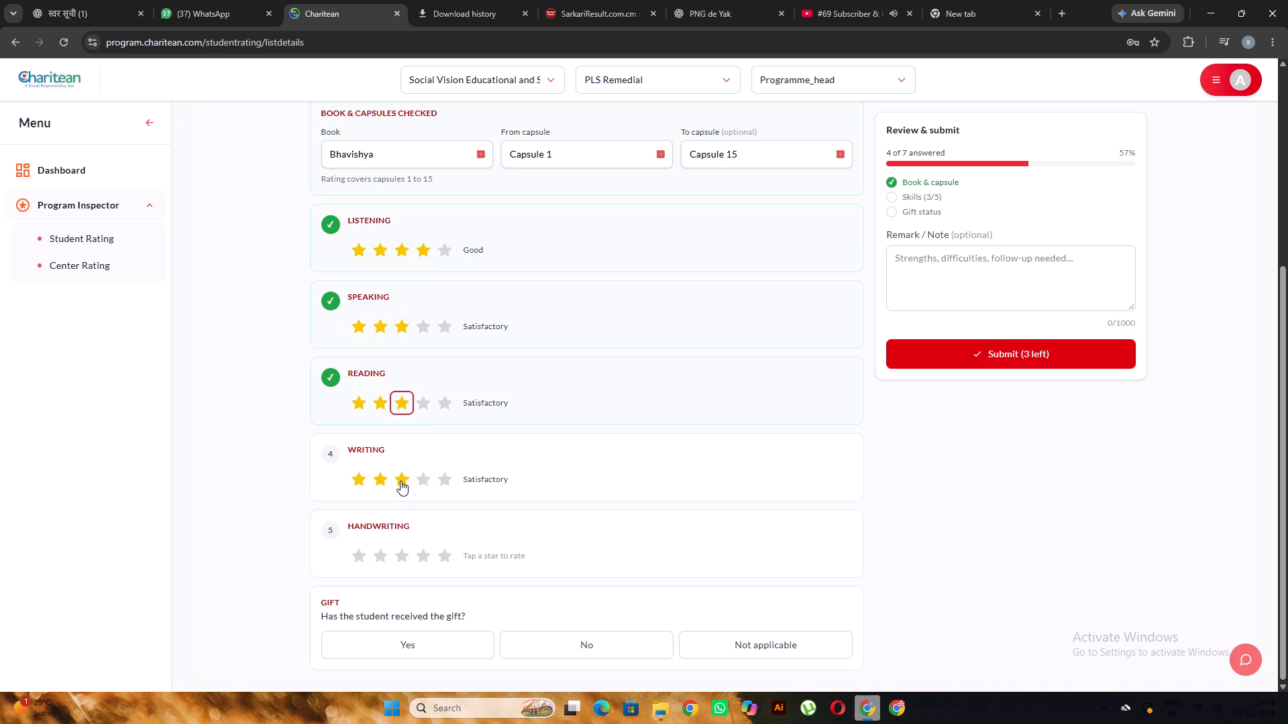
left_click(400, 481)
left_click(382, 558)
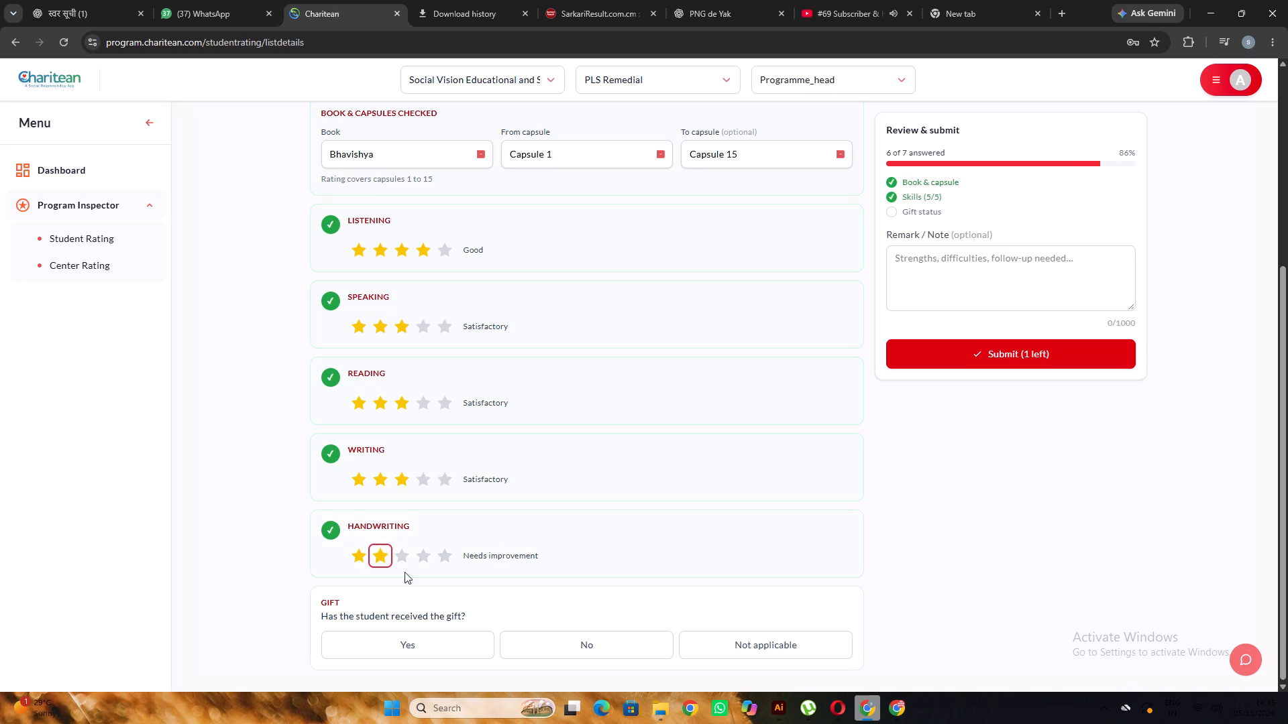
Mark Anushka's gift status as Yes.
left_click(428, 639)
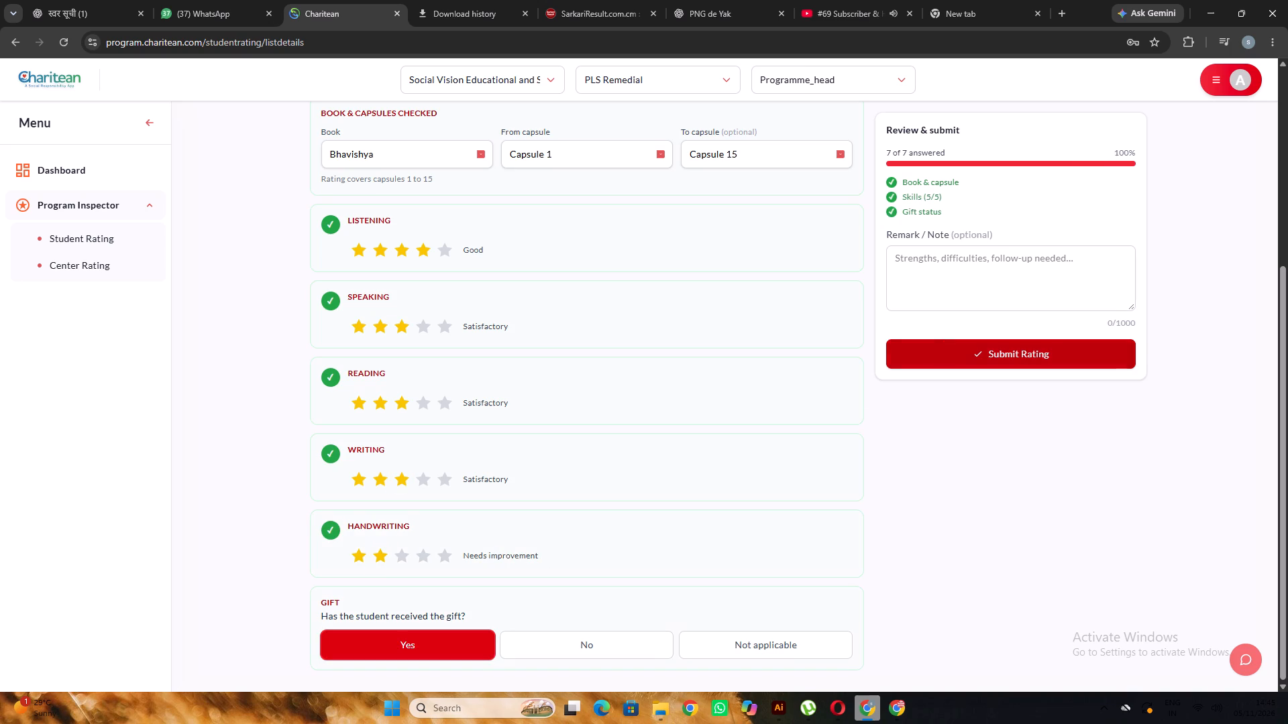
Enter a two-line remark for Anushka: "1.Uable to read ( 3 words ) Hindi words ." and "2.Writing needs to be improved.".
left_click(963, 253)
type("1.")
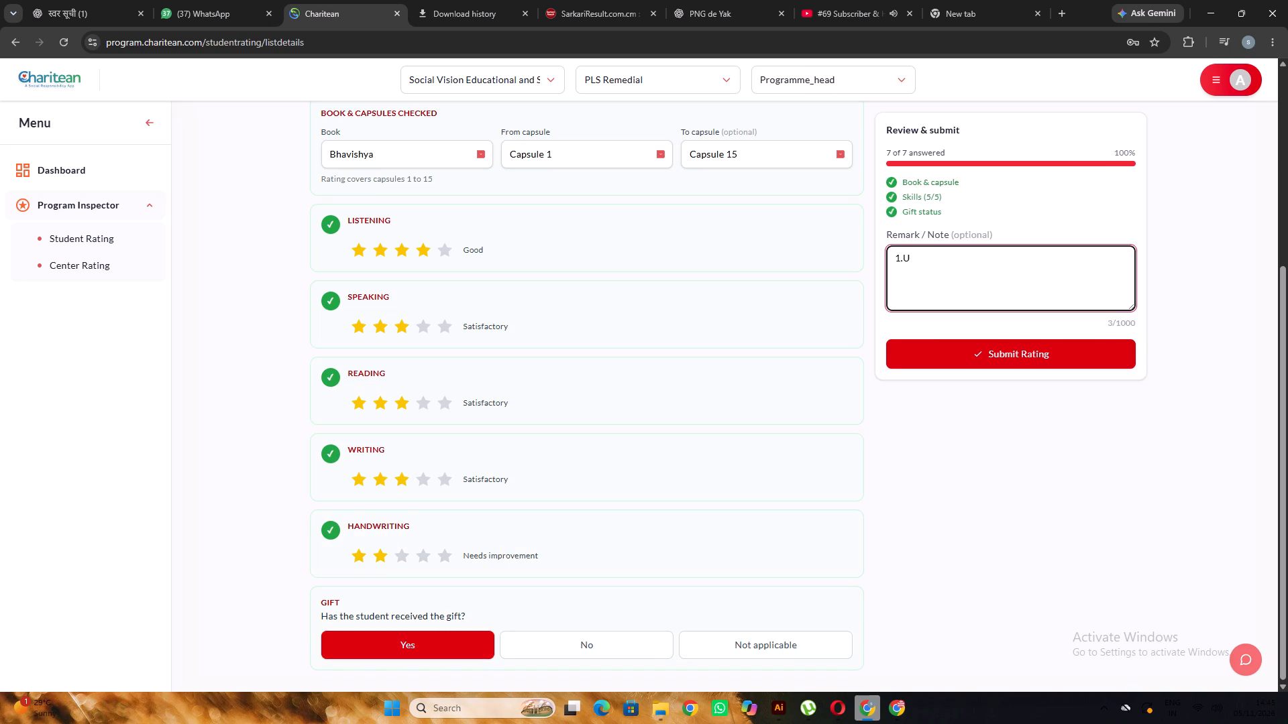
key("BackSpace")
key("a")
type("ble to read")
key("space")
type("( 3")
key("space")
type("word")
type("s ) h")
type("indi")
key("space")
type("word")
type("s")
key("space")
key("period")
key("Return")
type("2.")
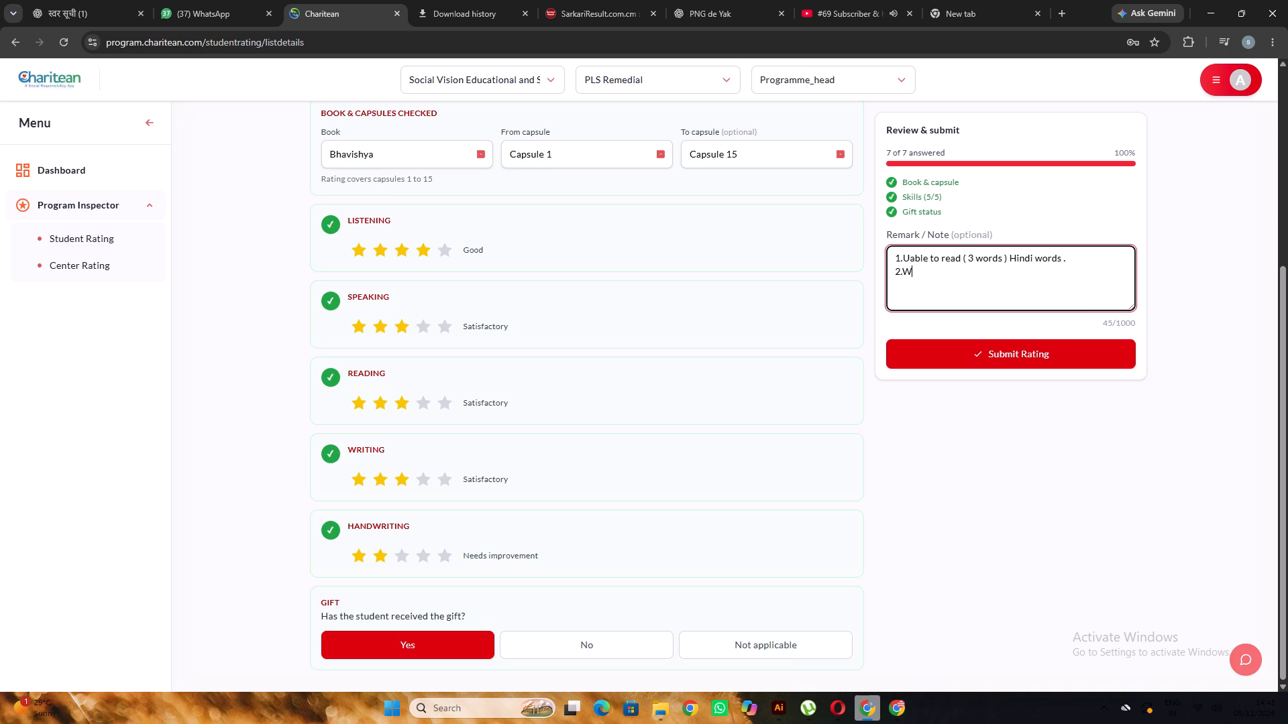
type("iting")
key("space")
type("needs")
key("space")
type("to be im")
type("proved")
key("period")
Correct "Uable" to "Unable" in Anushka's remark and submit her rating.
left_click(910, 258)
key("n")
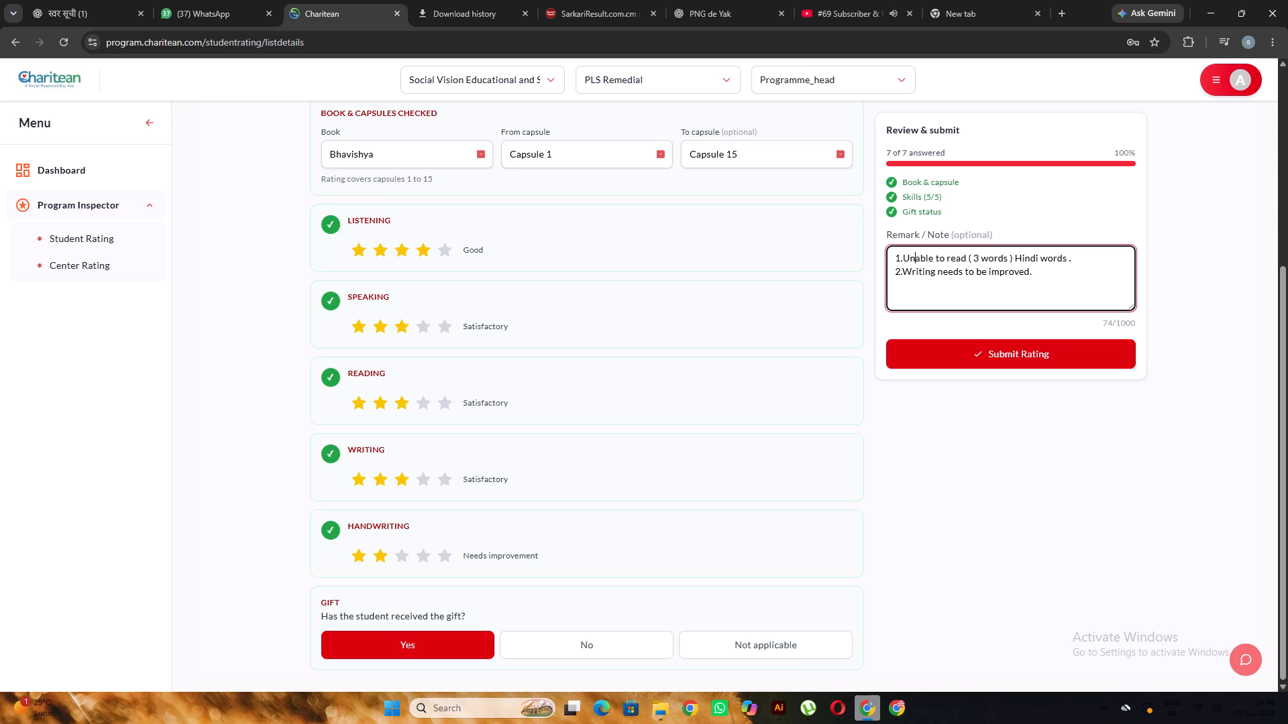
left_click(1015, 350)
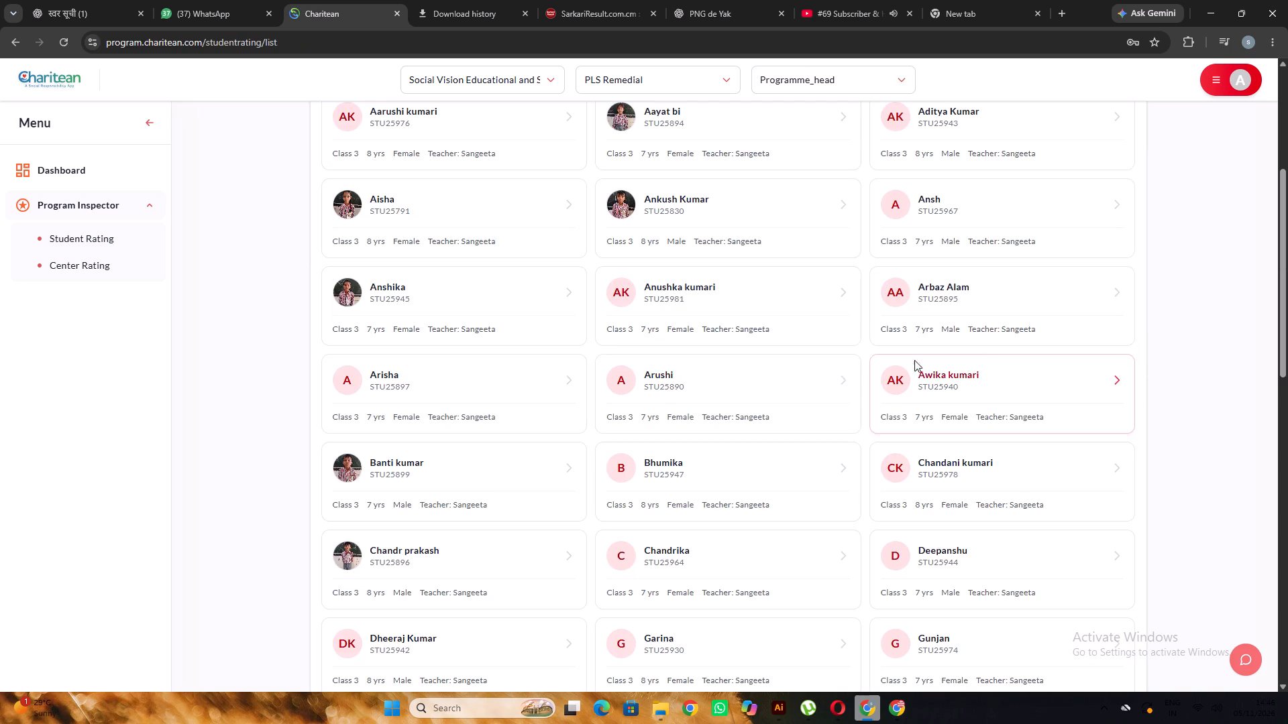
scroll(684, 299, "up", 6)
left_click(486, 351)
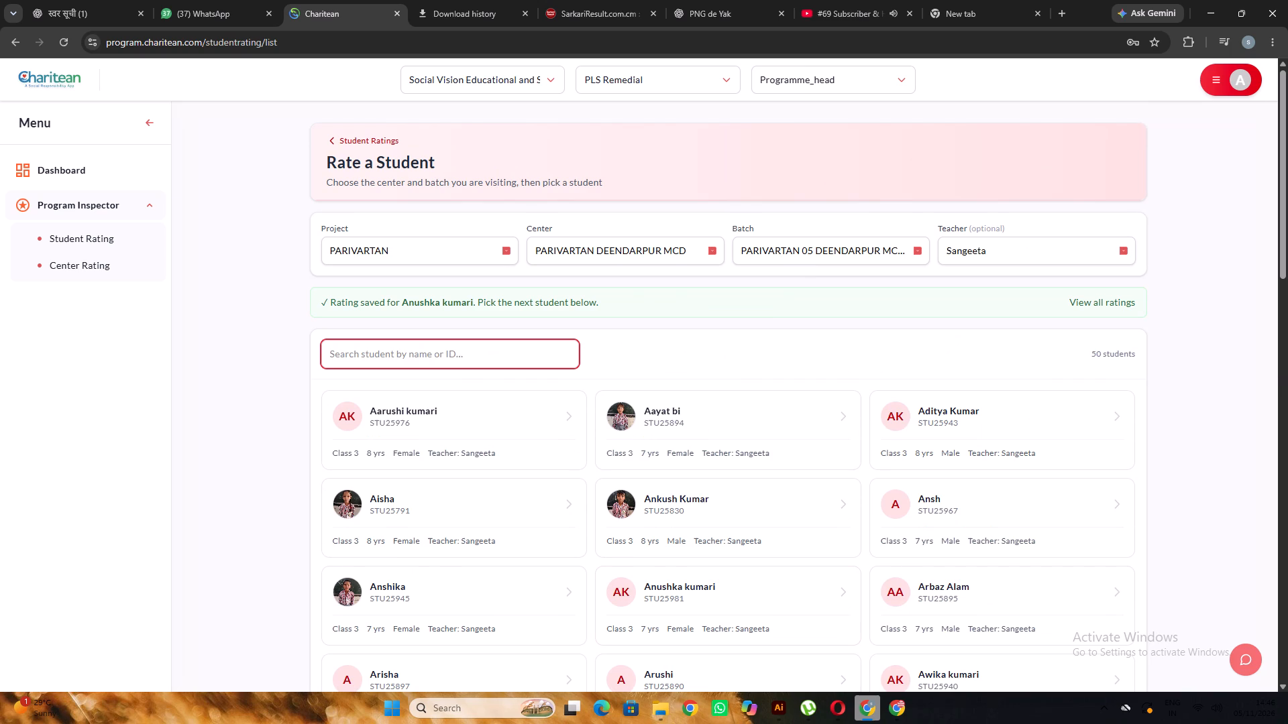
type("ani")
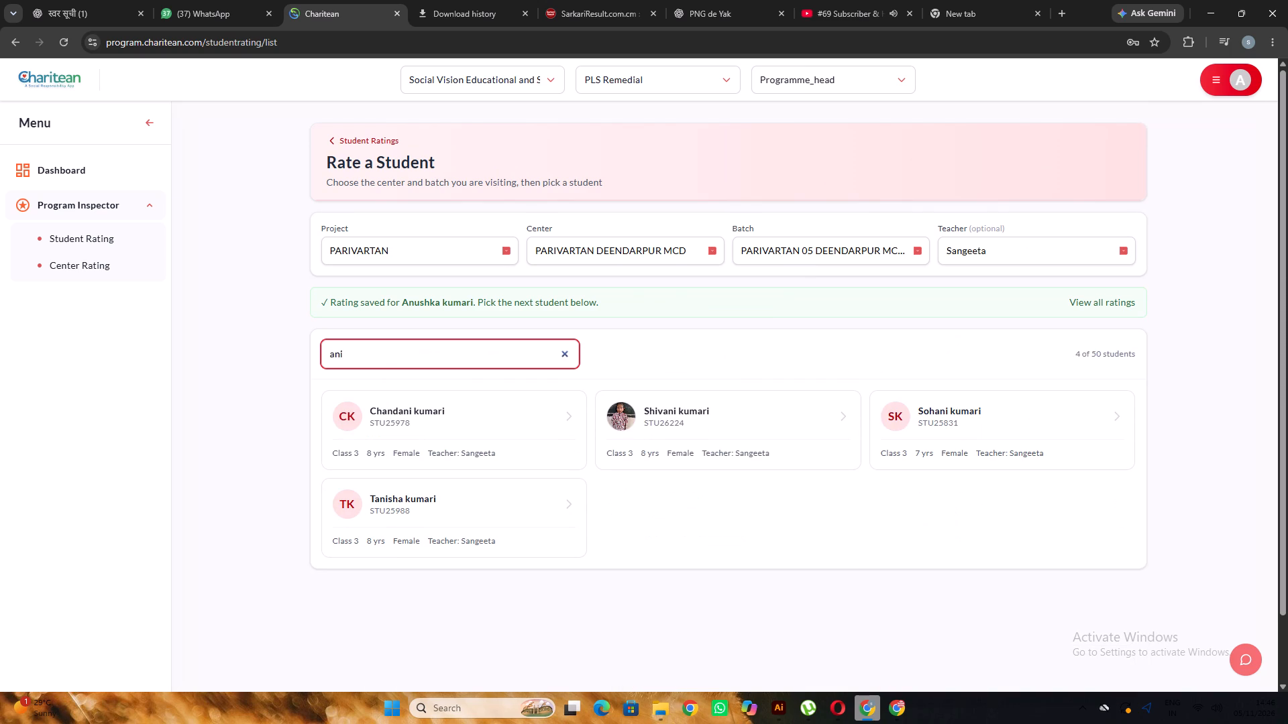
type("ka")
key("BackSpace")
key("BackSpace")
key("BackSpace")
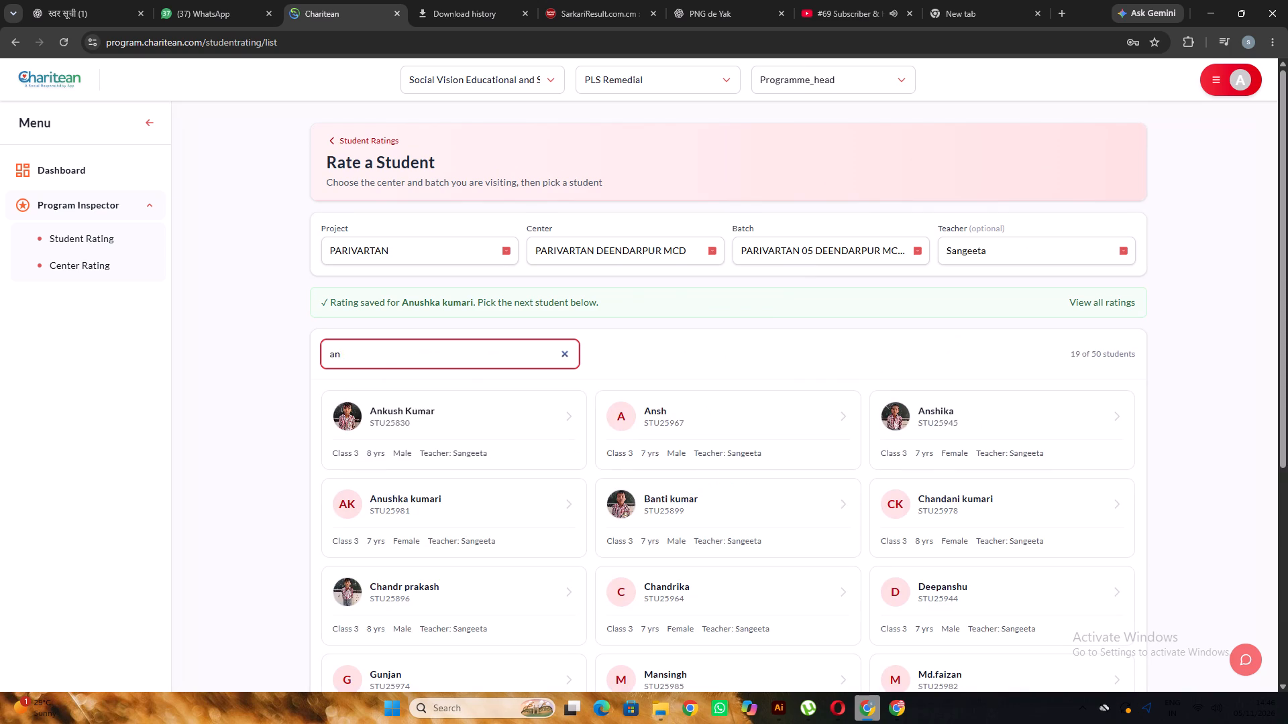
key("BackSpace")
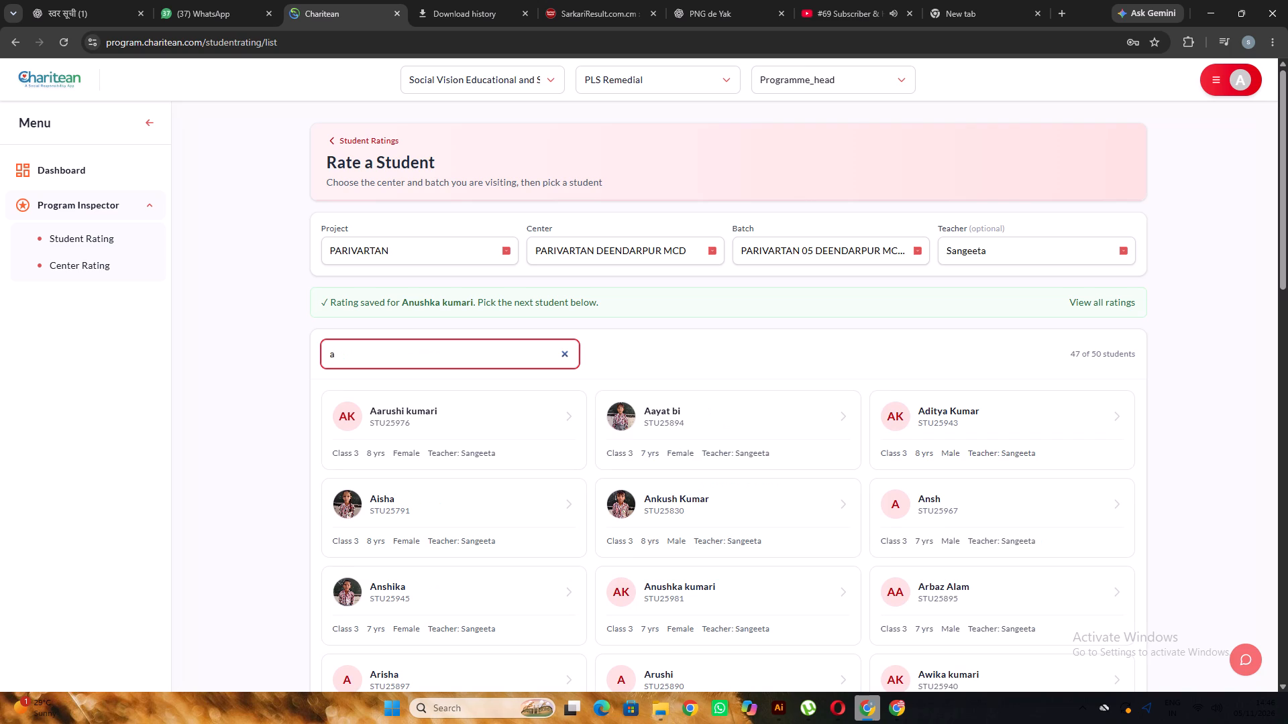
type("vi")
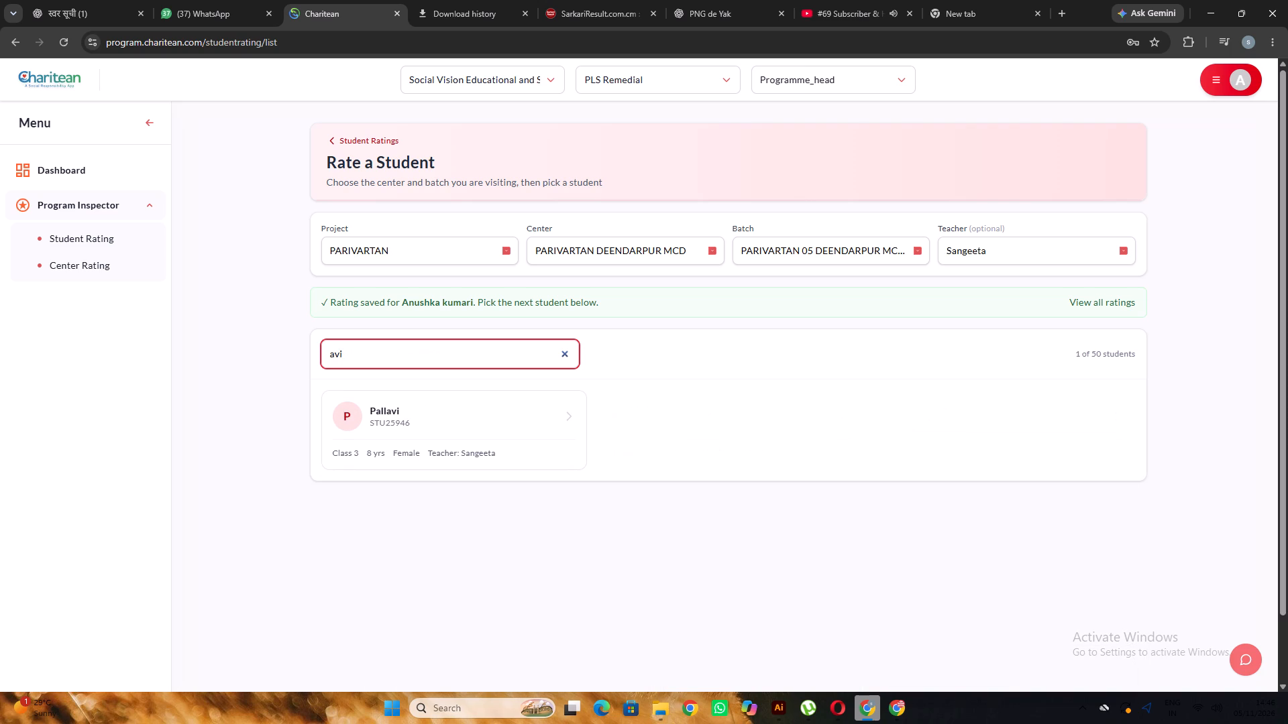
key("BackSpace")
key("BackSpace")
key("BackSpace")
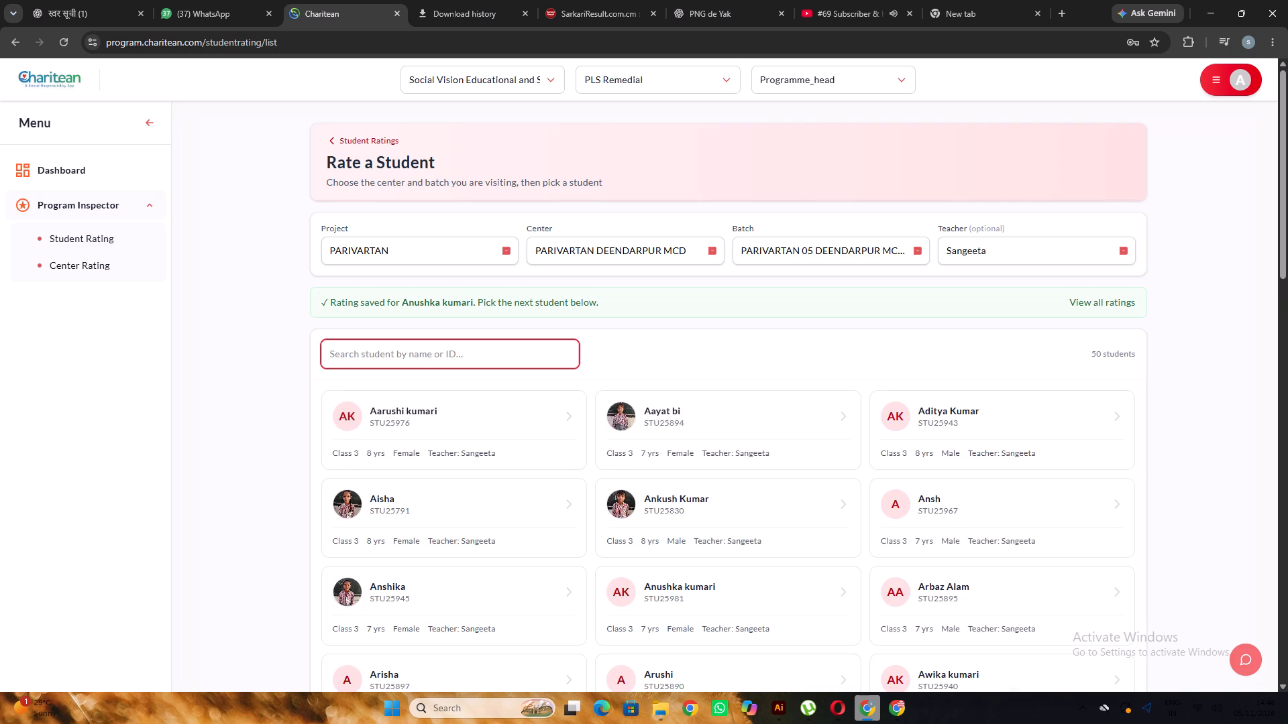
Search the student list for "aw" and open Awika's rating form.
type("aw")
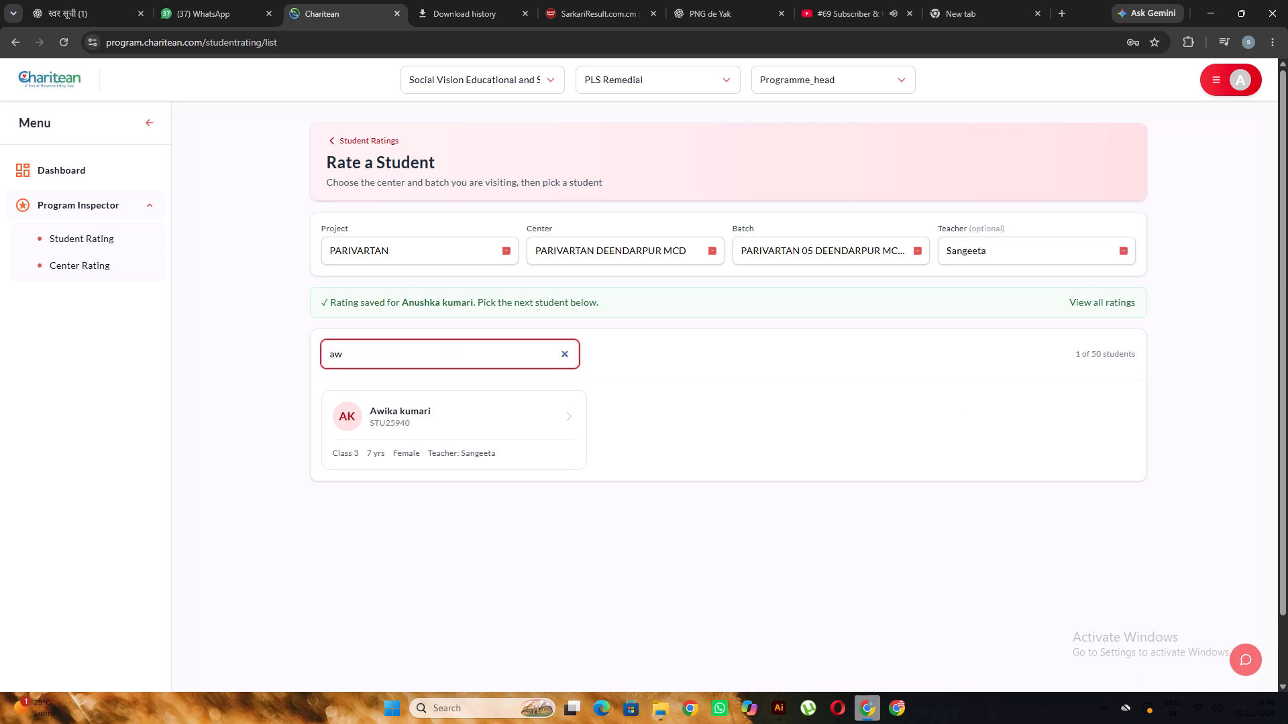
left_click(424, 427)
Set Awika's checked book to Bhavishya, covering Capsule 1 to Capsule 21.
scroll(421, 413, "down", 2)
left_click(409, 326)
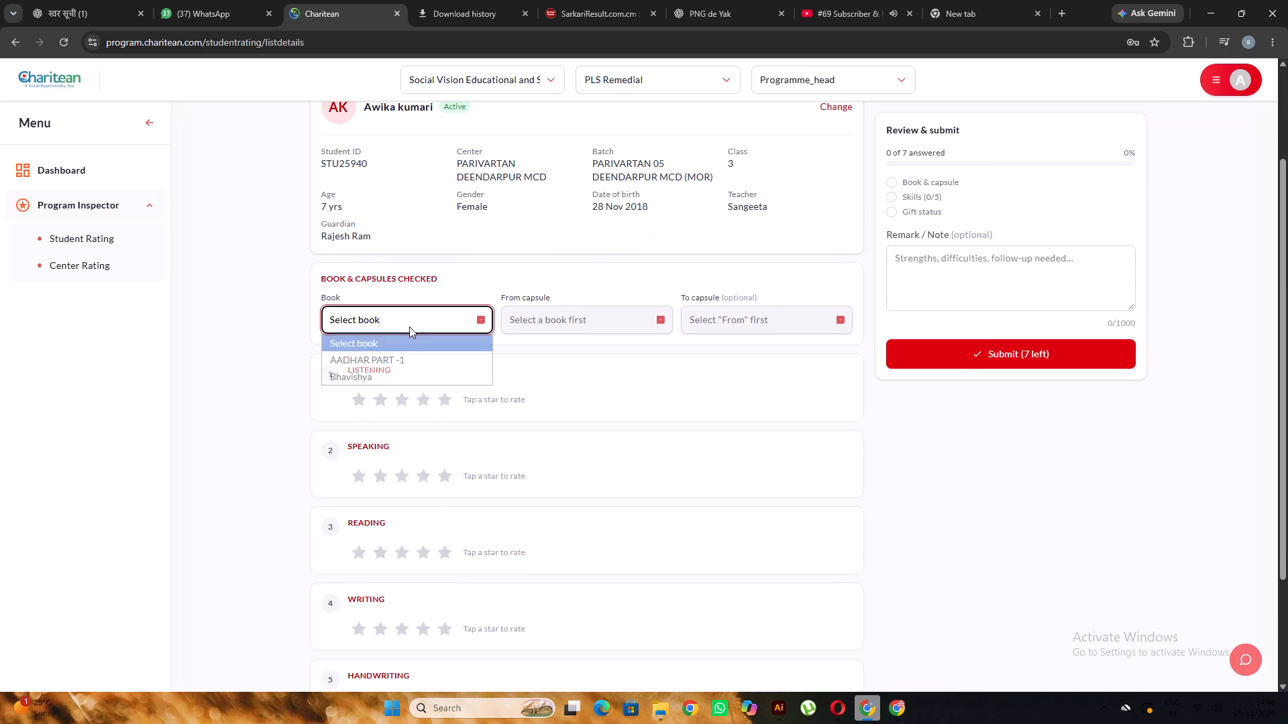
left_click(393, 376)
left_click(575, 318)
left_click(563, 358)
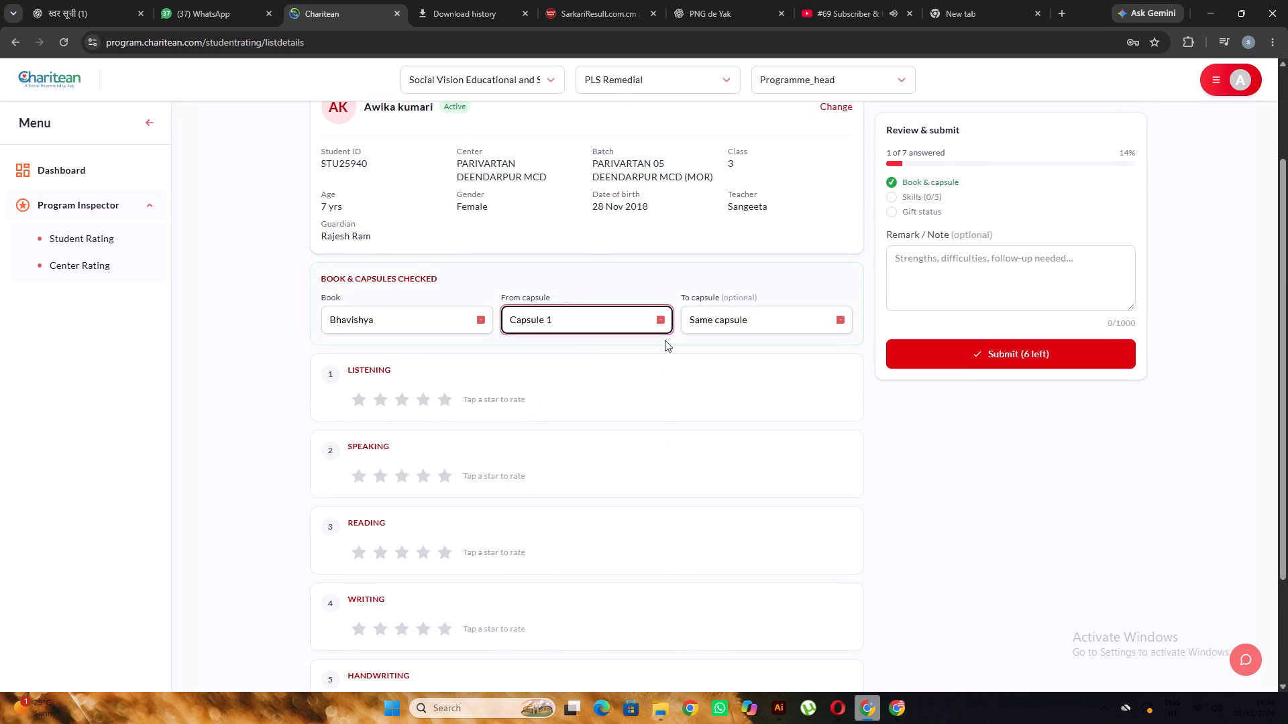
left_click(729, 320)
scroll(767, 566, "down", 2)
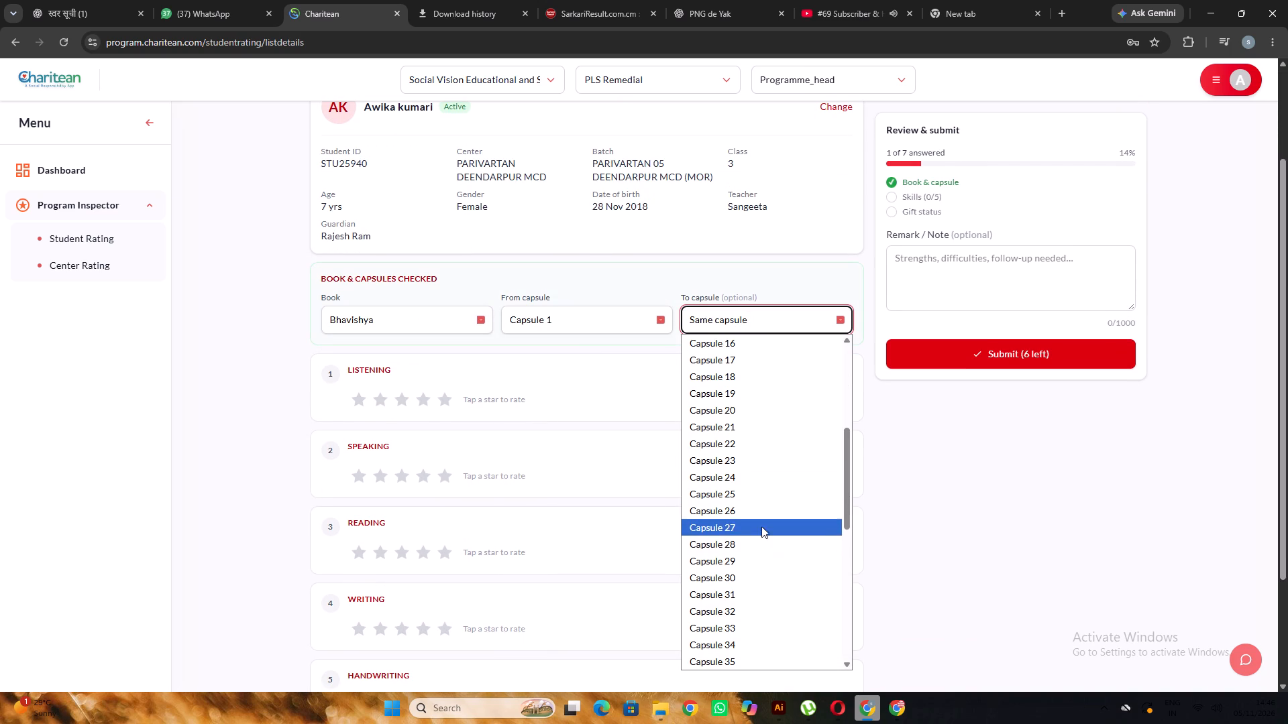
left_click(759, 428)
Rate Awika's skills: Listening 4 stars, Speaking 3, Reading 3, Writing 3 and Handwriting 2.
scroll(458, 423, "down", 3)
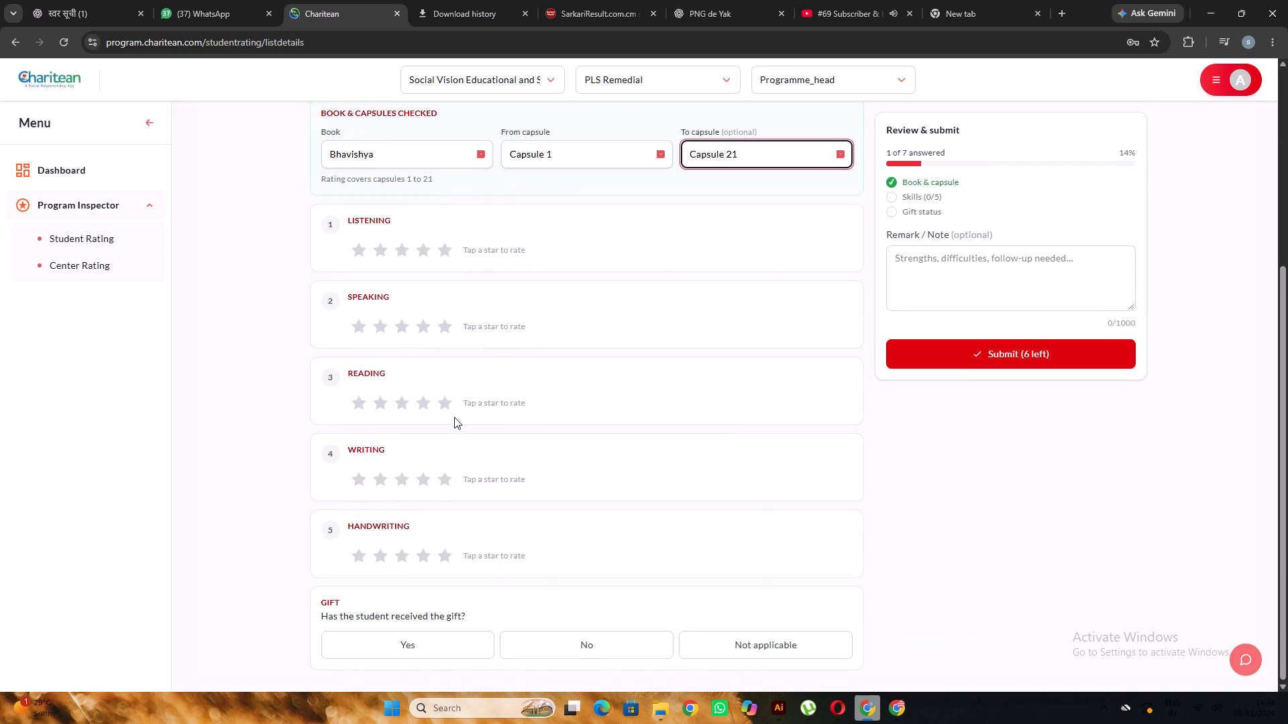
left_click(425, 249)
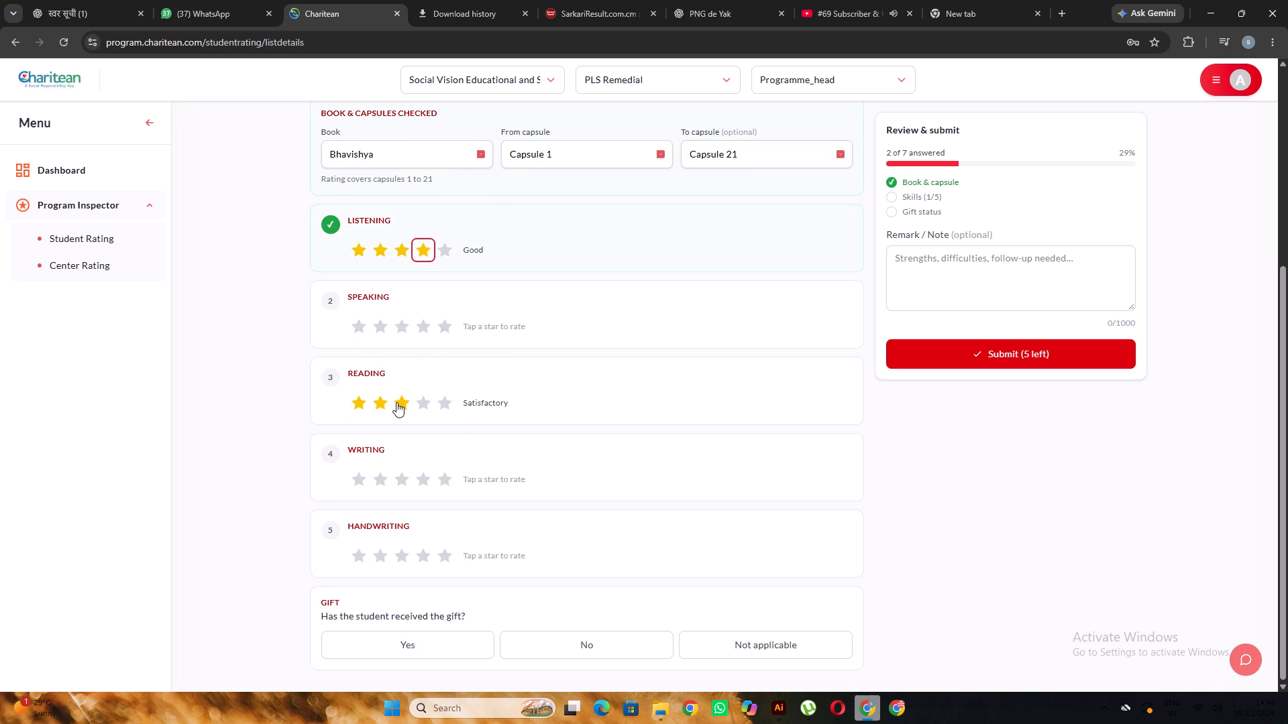
left_click(399, 401)
left_click(403, 326)
scroll(399, 440, "down", 1)
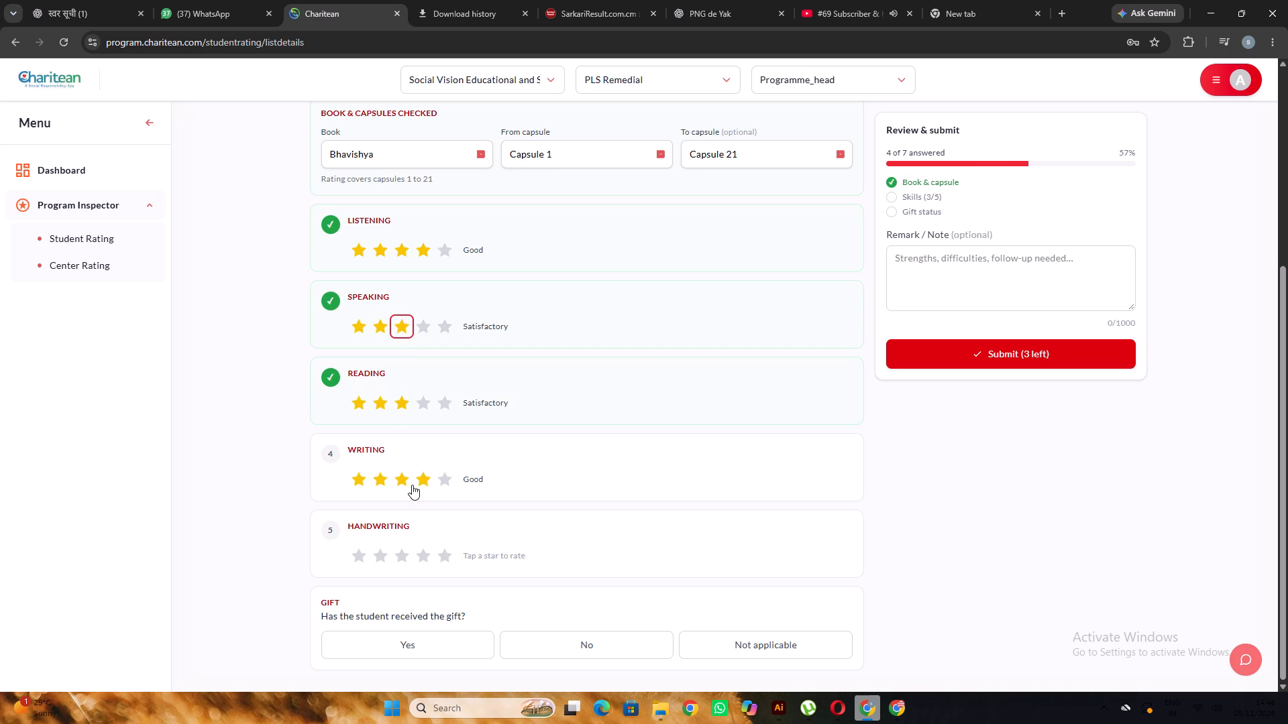
left_click(403, 479)
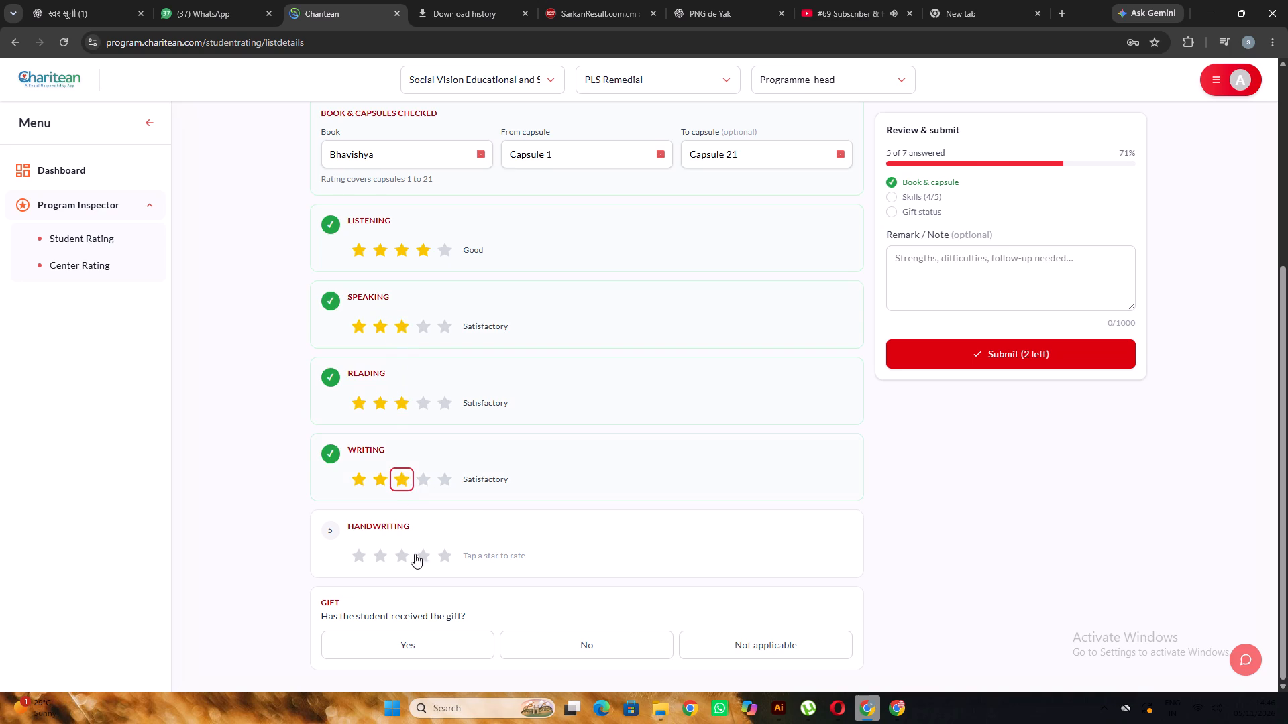
left_click(394, 541)
left_click(380, 555)
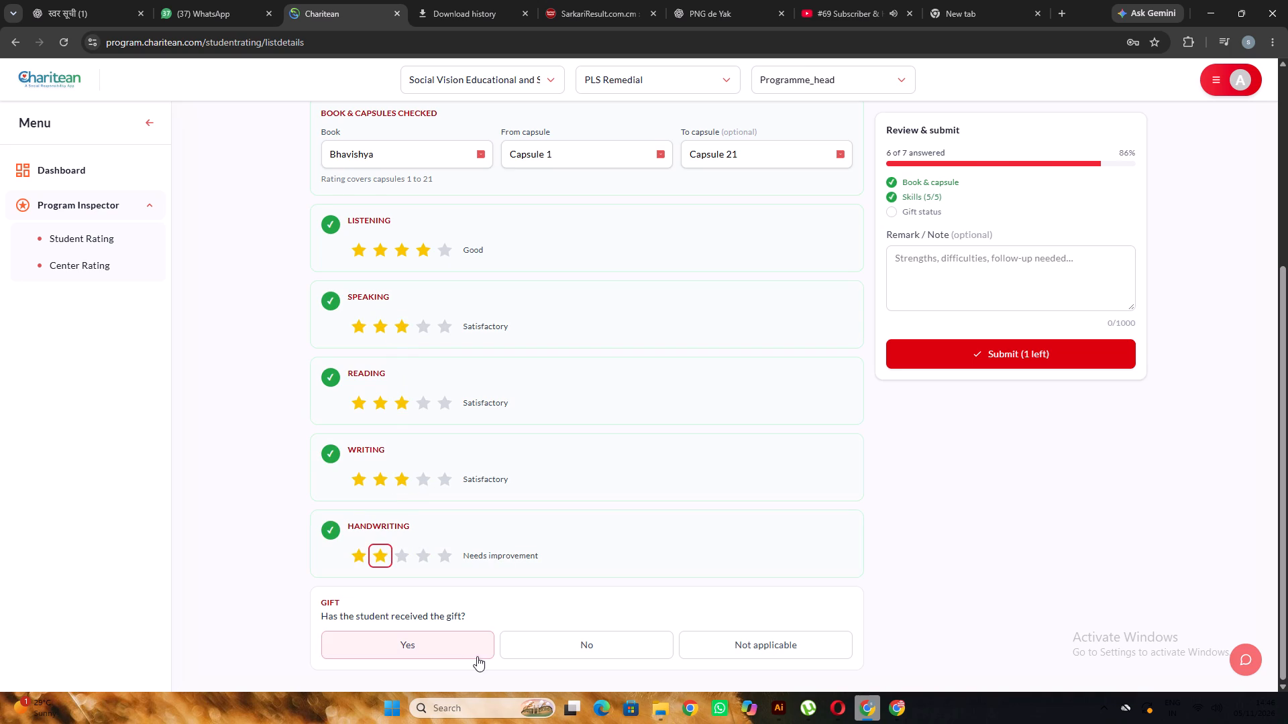
Mark Awika's gift status as Yes.
left_click(444, 651)
Enter the remark "1.Need more practice in writing" for Awika and submit her rating.
left_click(1004, 263)
type("1.")
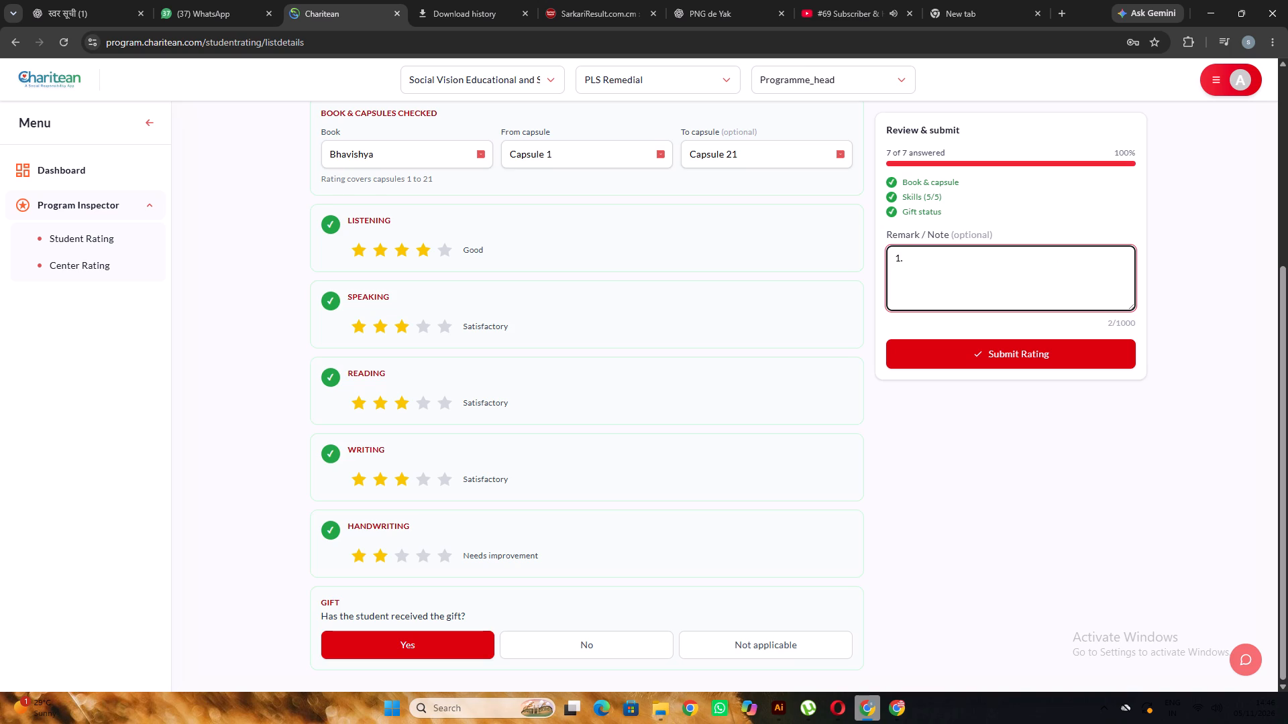
type("eed more")
key("space")
key("p")
type("ra")
key("c")
key("t")
type("ise")
key("BackSpace")
key("BackSpace")
type("ce")
key("space")
type("in")
key("space")
type("writ")
key("BackSpace")
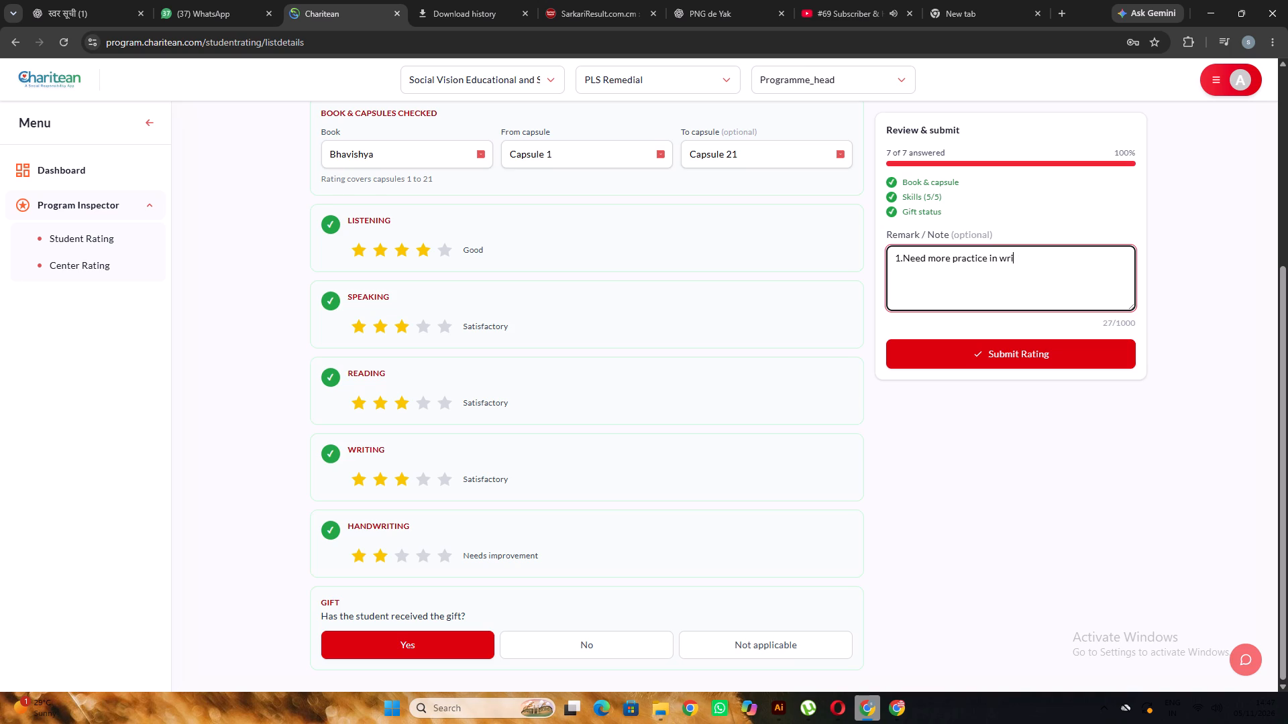
type("ting")
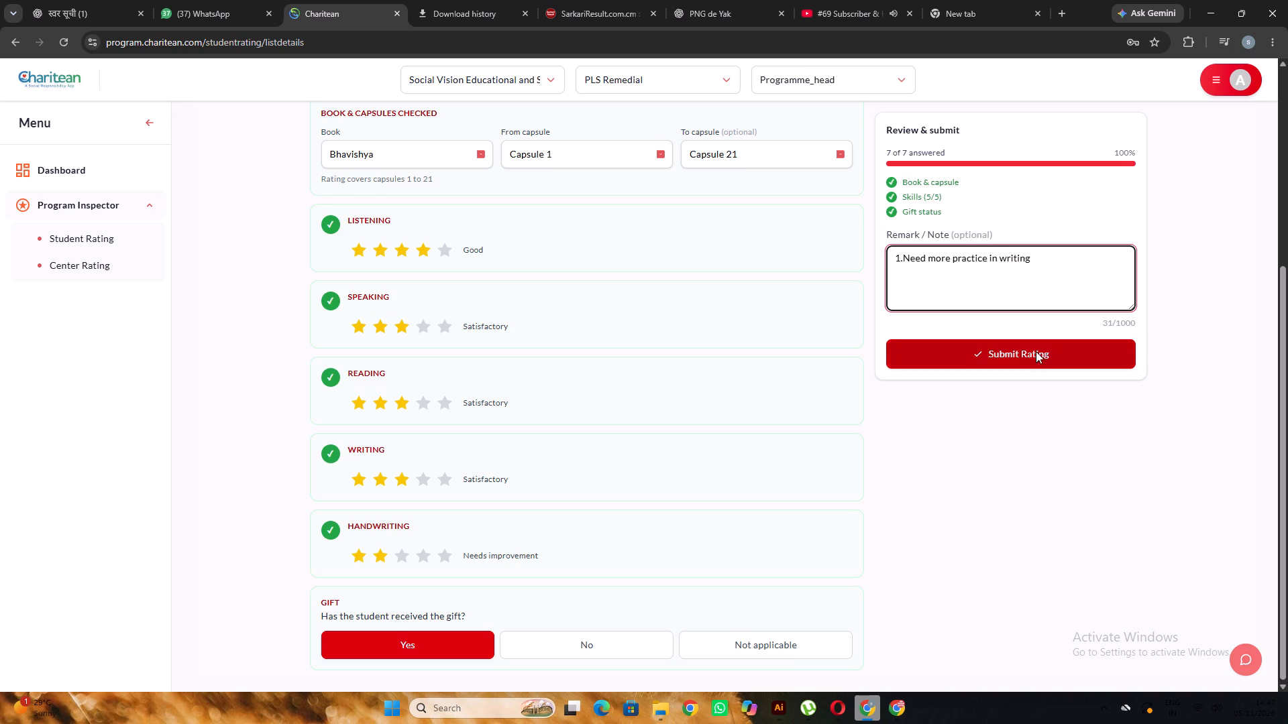
left_click(1036, 351)
Search the student list for "ansh" and open Ansh's rating form.
scroll(648, 289, "up", 11)
left_click(476, 357)
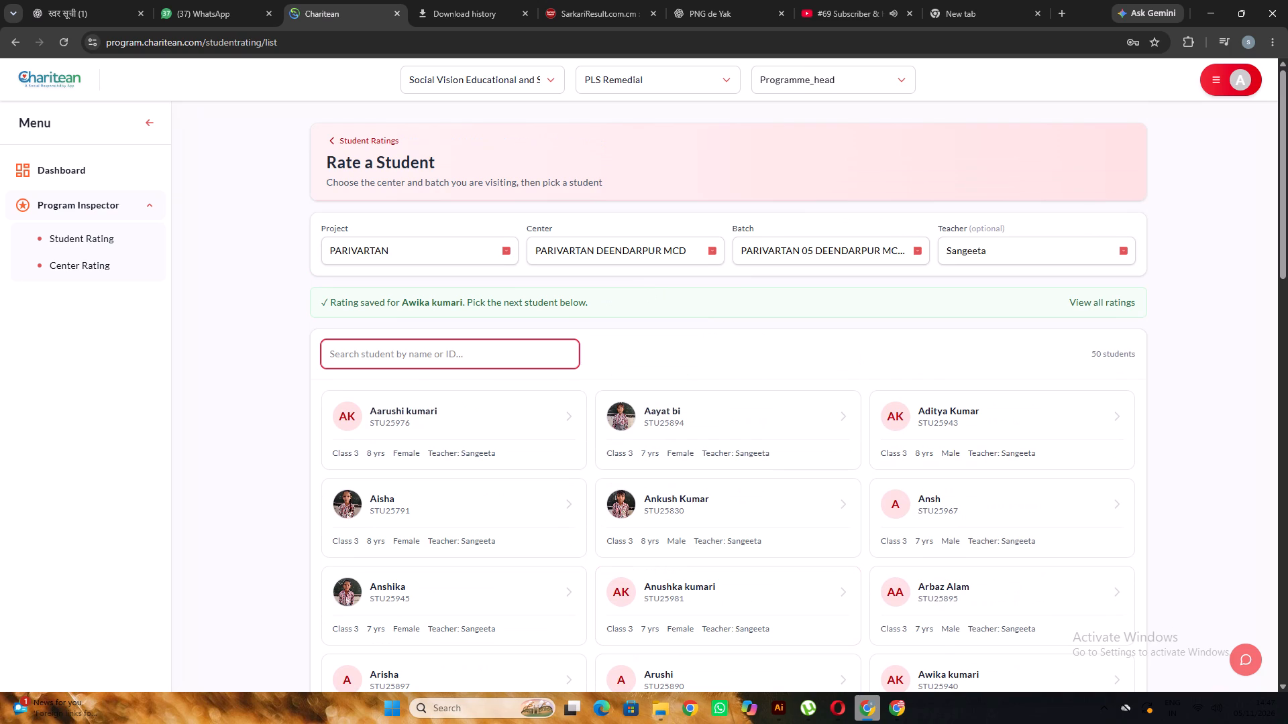
type("ansh")
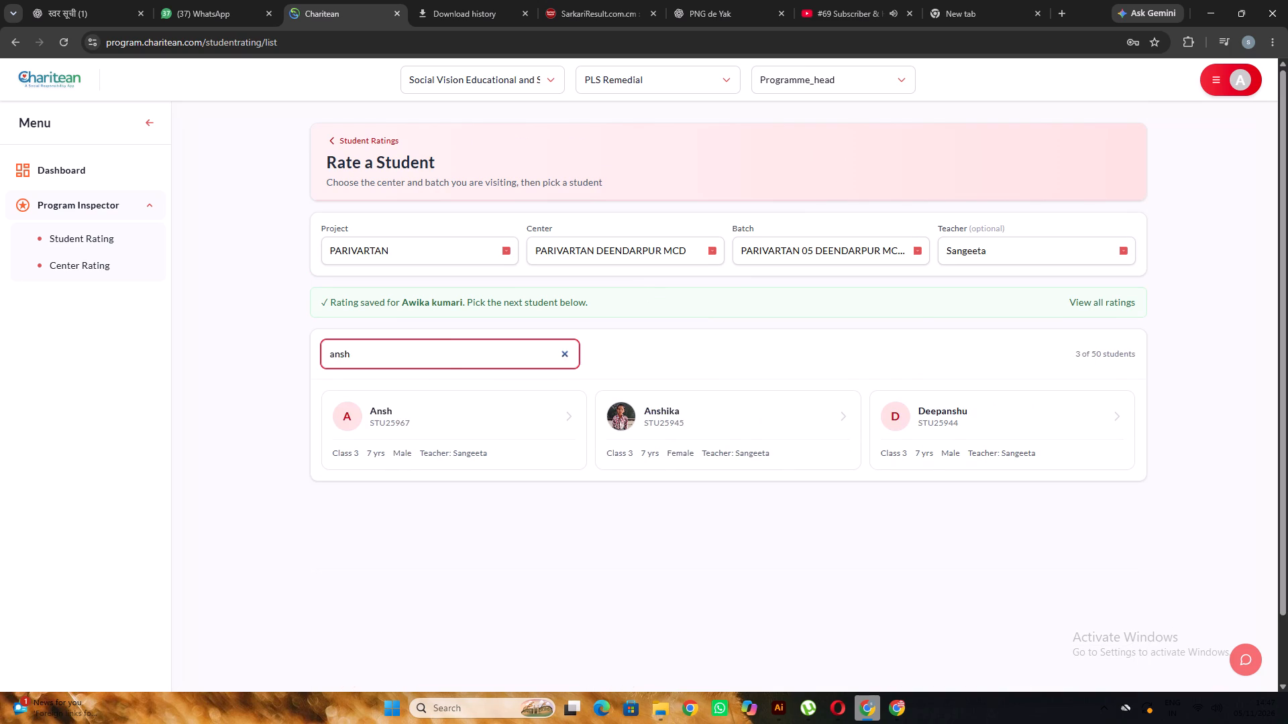
left_click(433, 420)
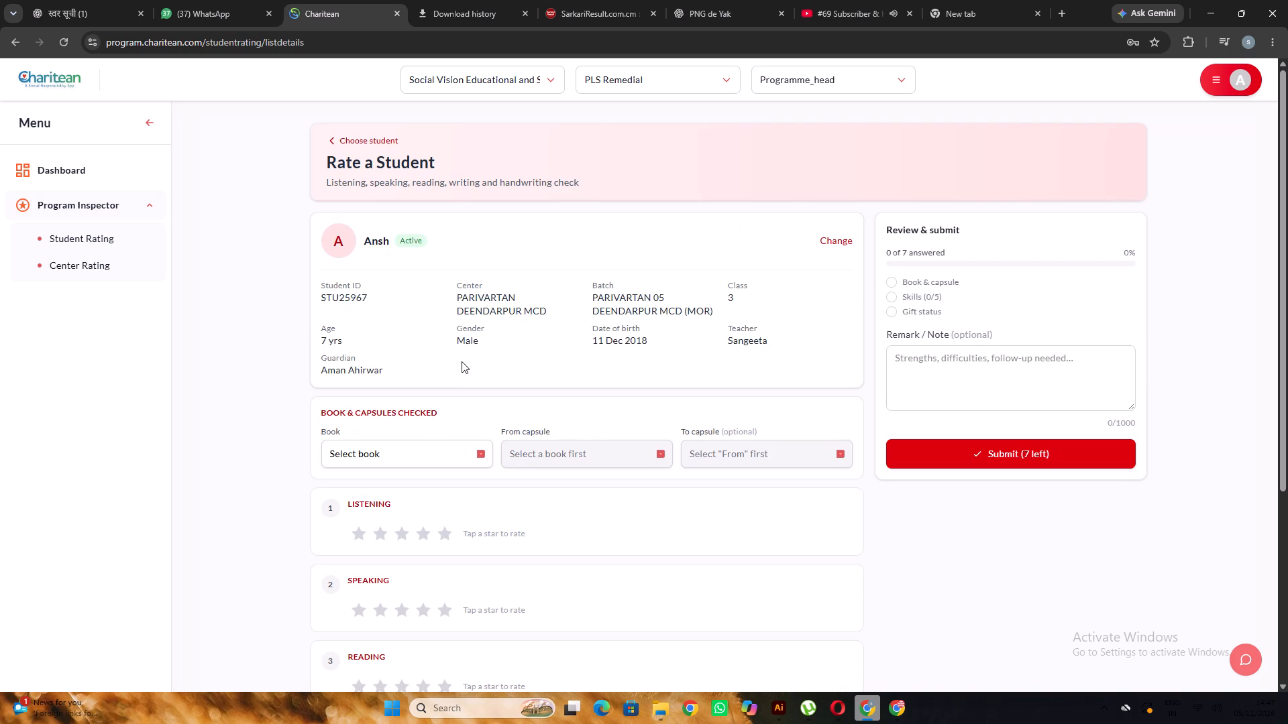
Set Ansh's checked book to Bhavishya, starting from Capsule 1.
scroll(427, 444, "down", 1)
left_click(421, 371)
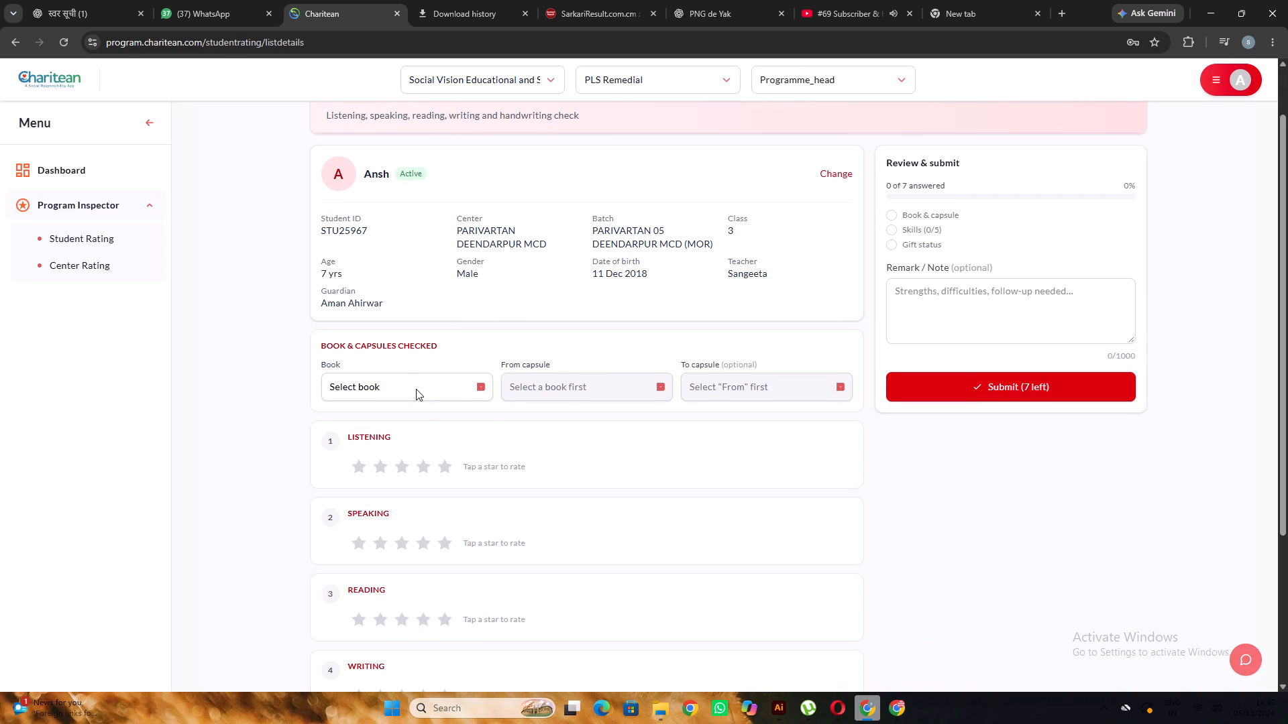
left_click(416, 389)
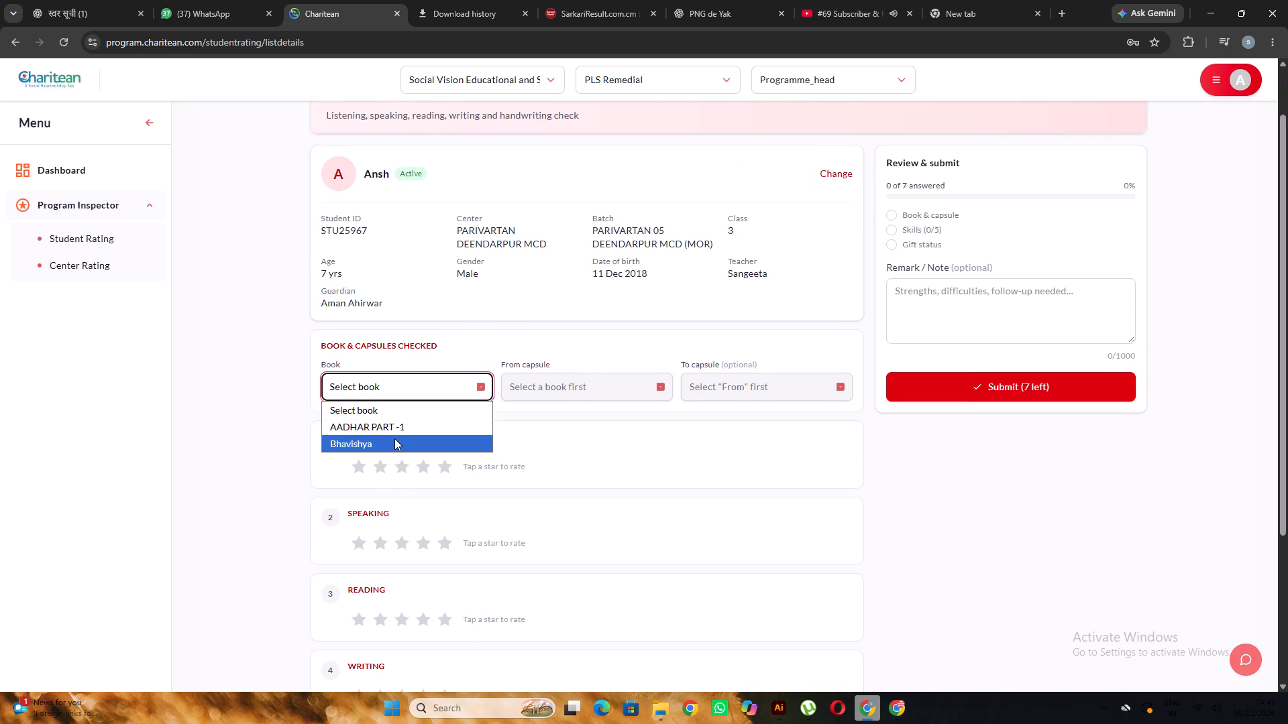
left_click(394, 438)
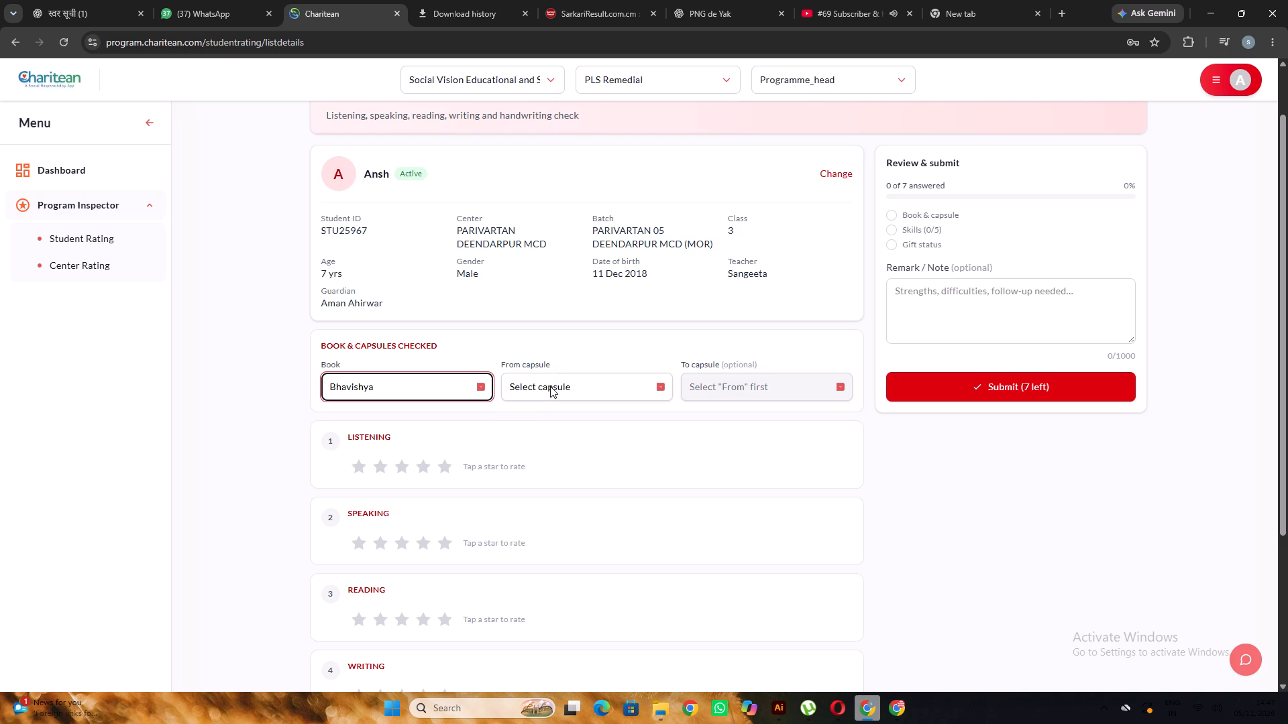
left_click(550, 386)
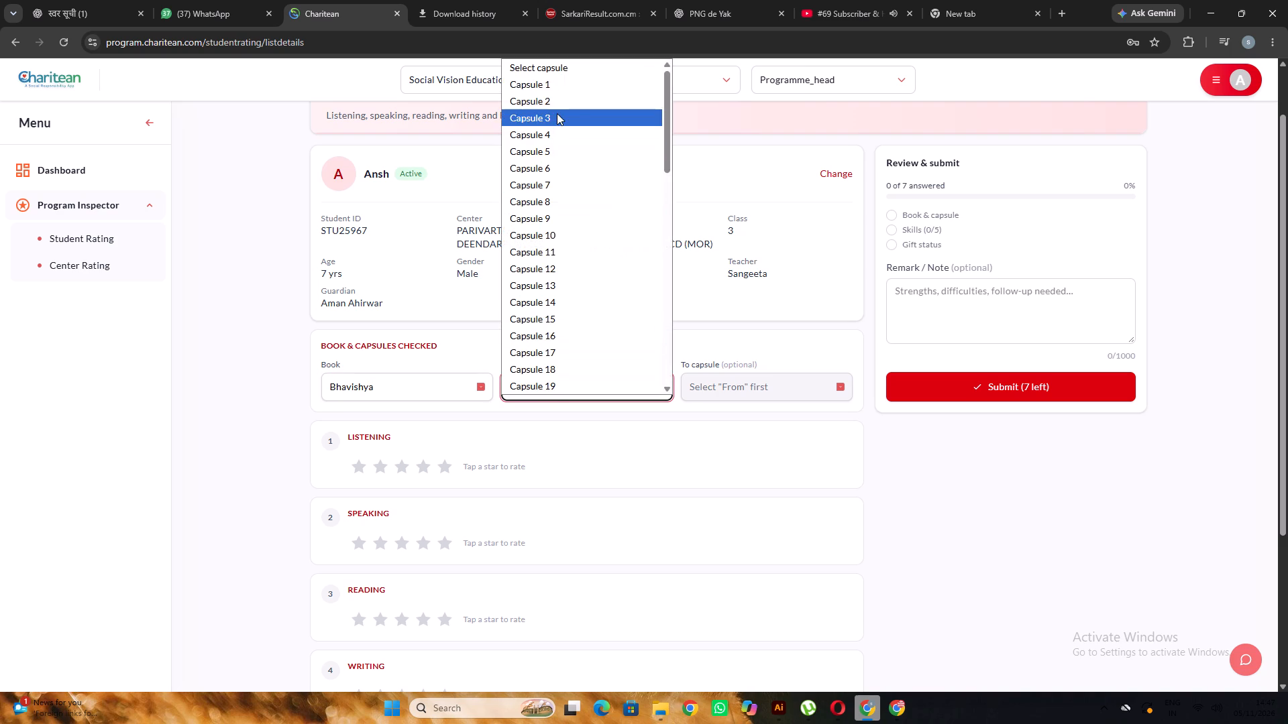
left_click(554, 90)
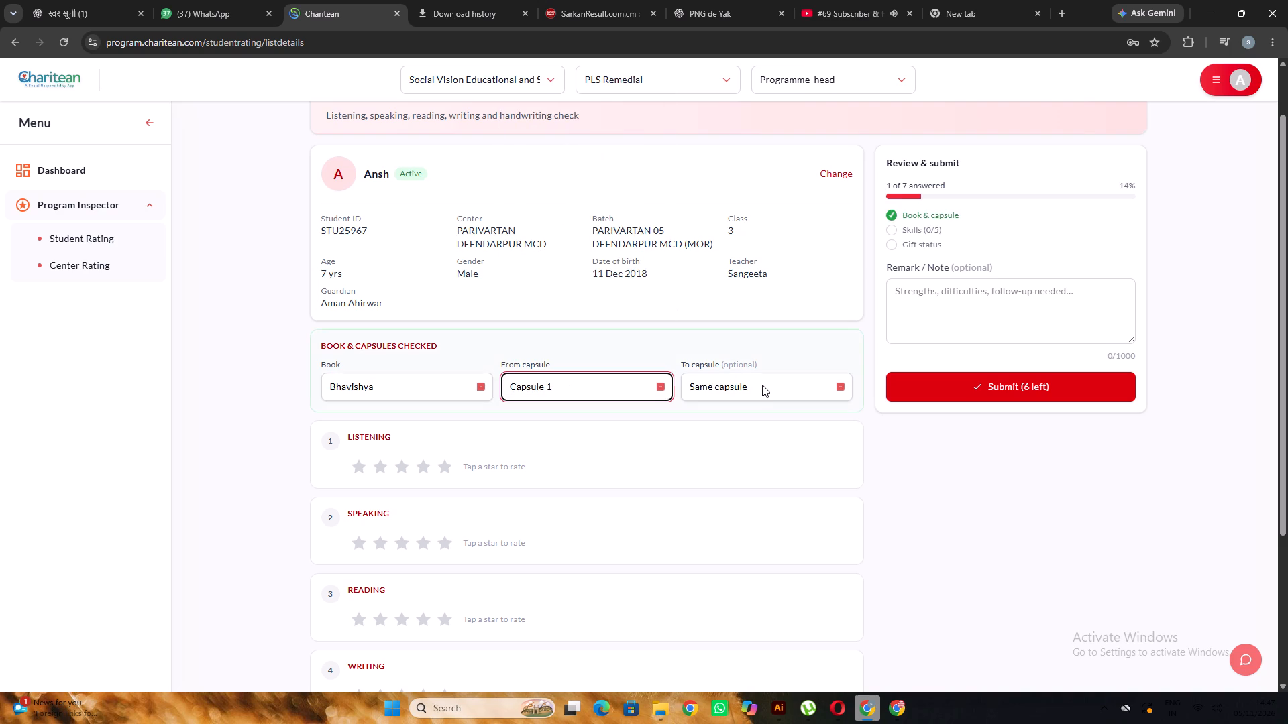
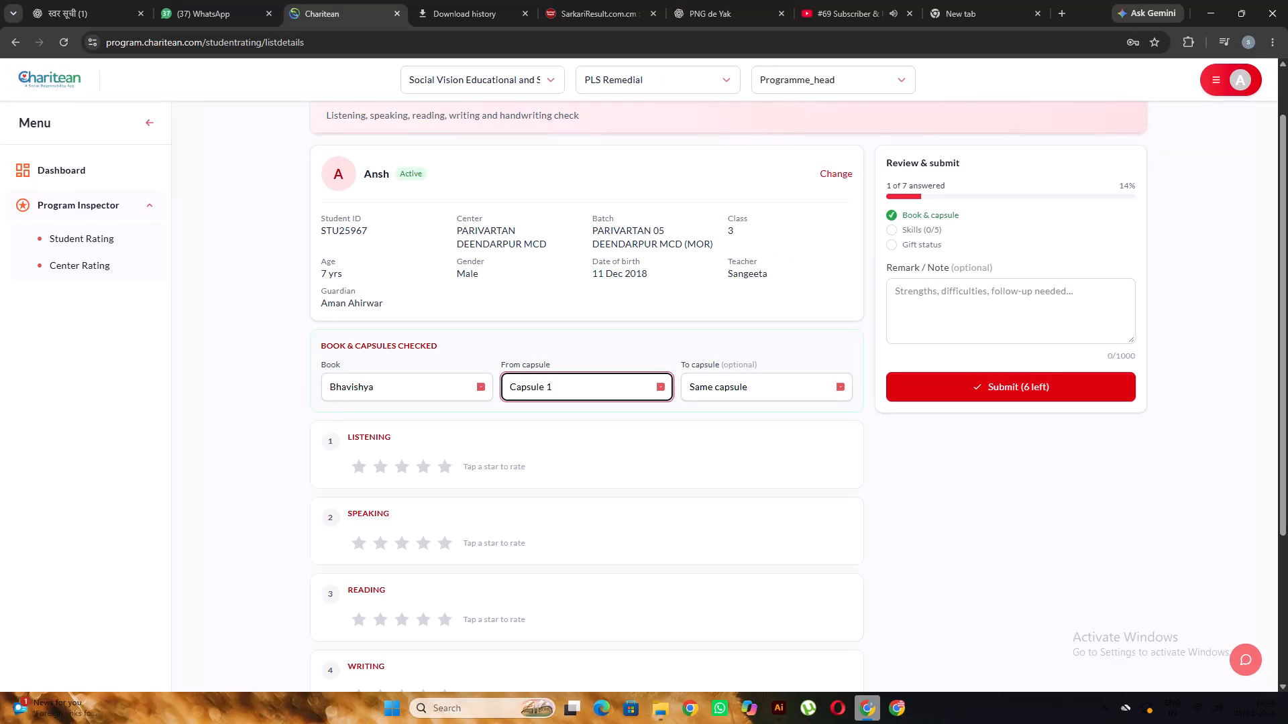
Enter "1.unable to read" as the start of Ansh's remark.
scroll(712, 330, "down", 3)
left_click(914, 259)
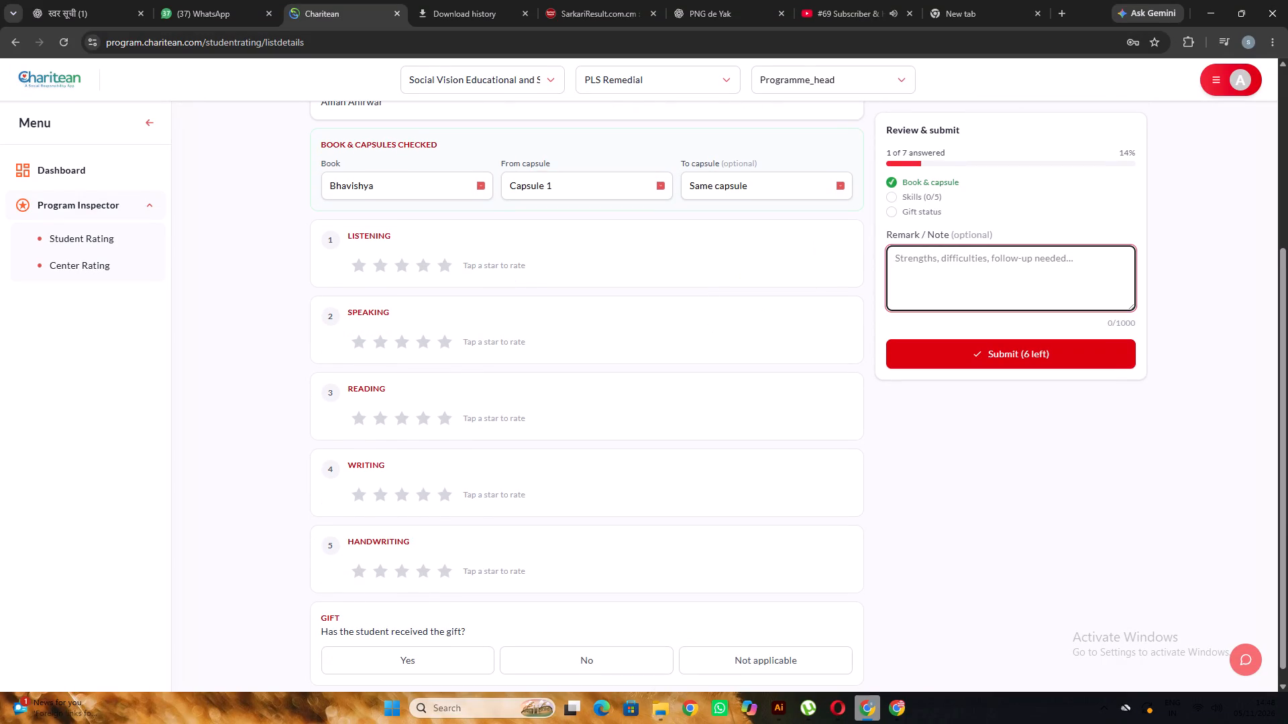
type("10.")
key("BackSpace")
key("BackSpace")
key("period")
type("unable")
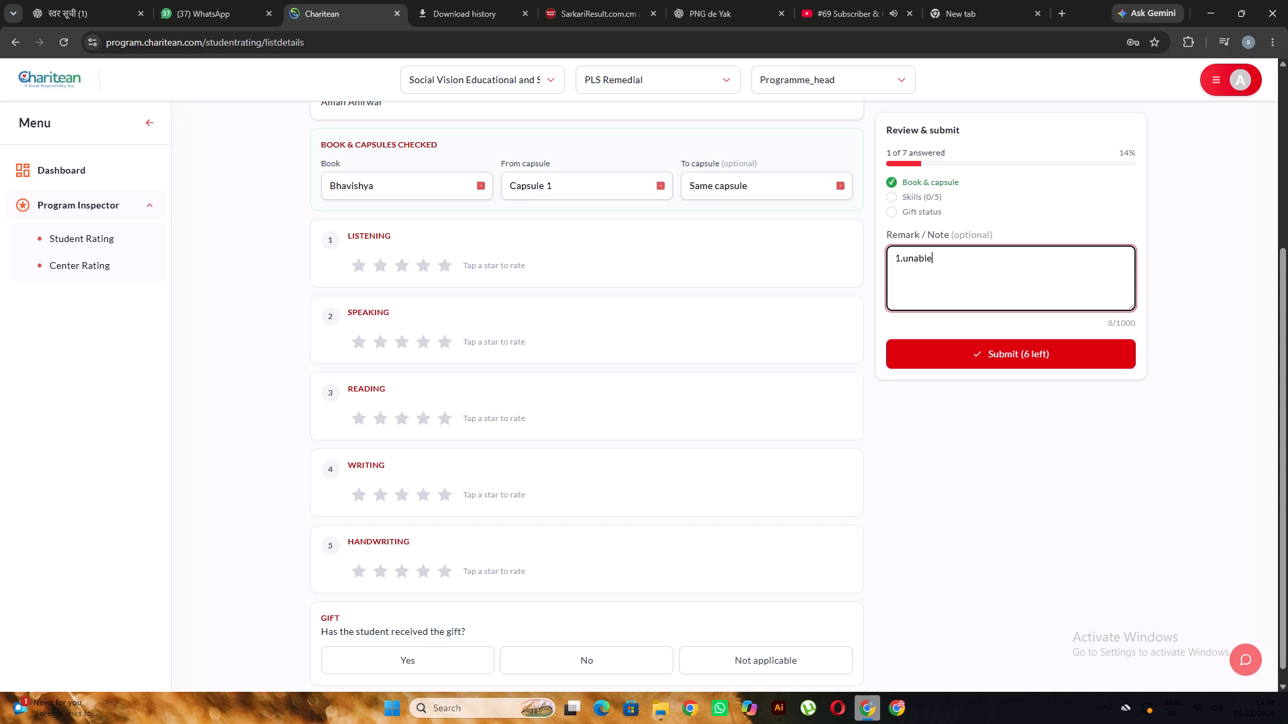
key("space")
type("to")
key("space")
type("read")
key("space")
Set the end of Ansh's checked capsule range to Capsule 6.
left_click(756, 192)
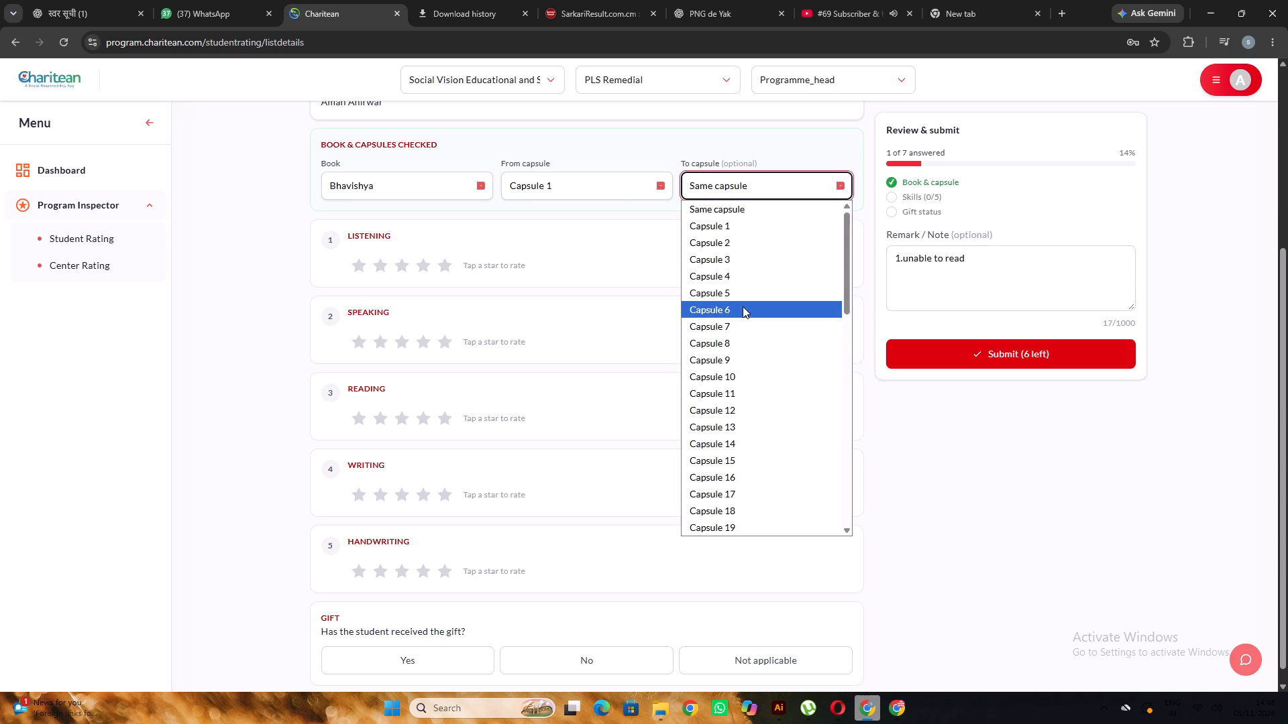
left_click(742, 308)
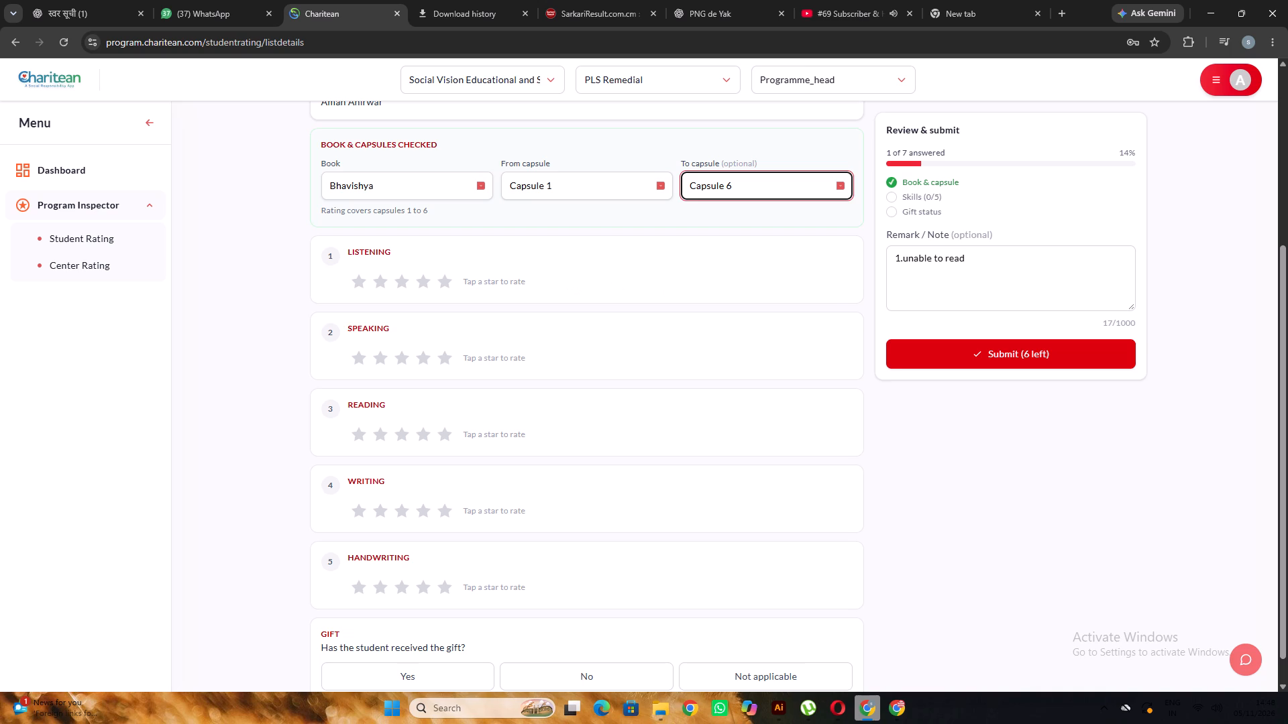
Rate Ansh 3 stars for Listening, Writing and Handwriting, and 2 stars for Speaking and Reading.
left_click(404, 286)
left_click(382, 431)
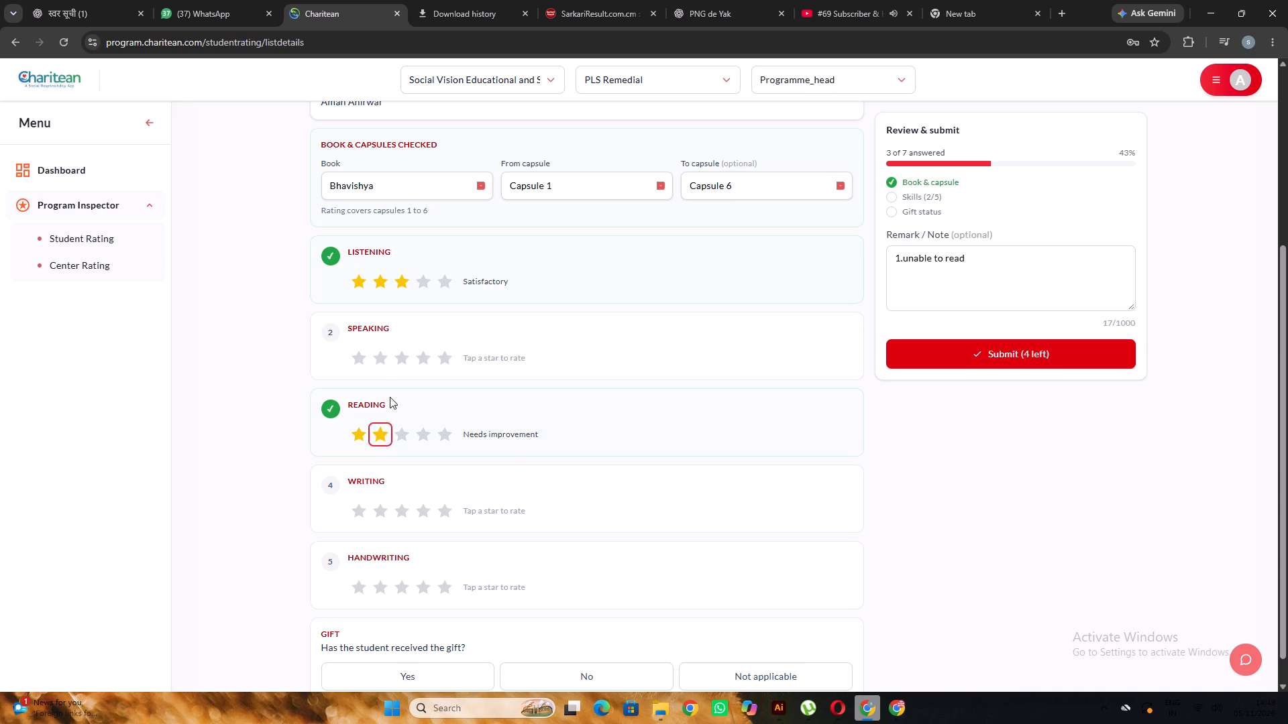
left_click(376, 357)
scroll(423, 353, "down", 2)
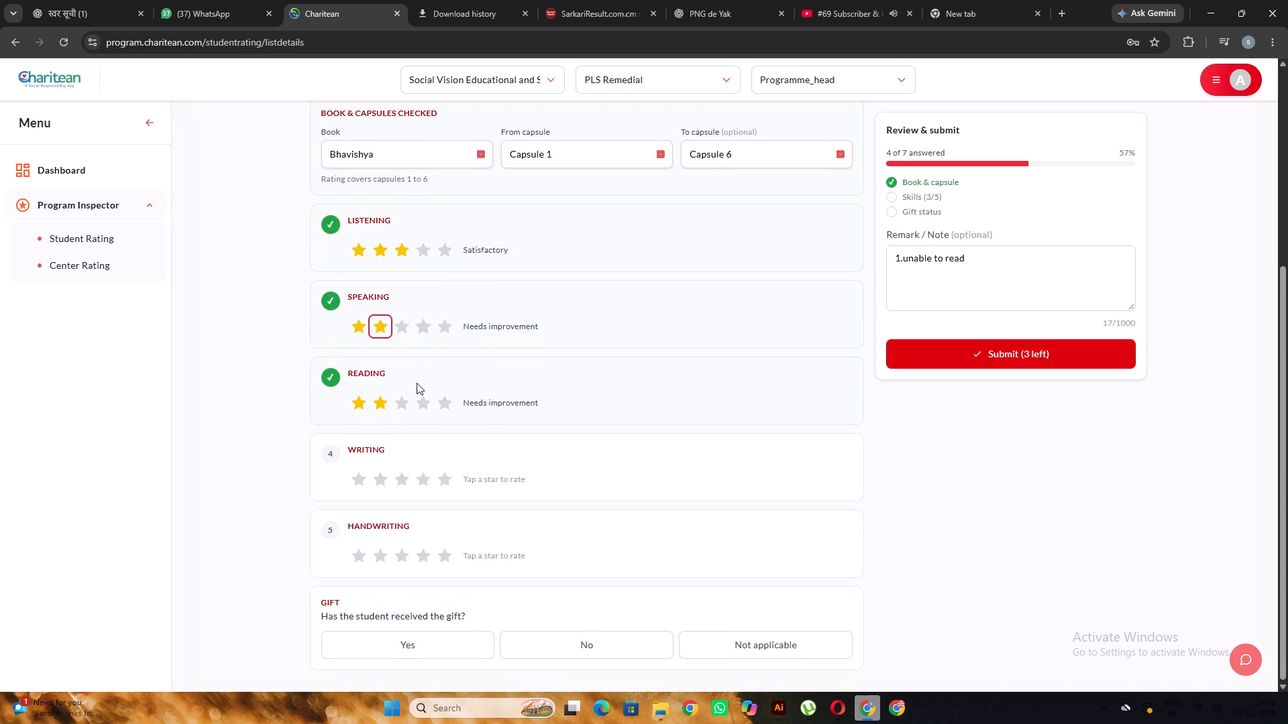
scroll(398, 426, "down", 2)
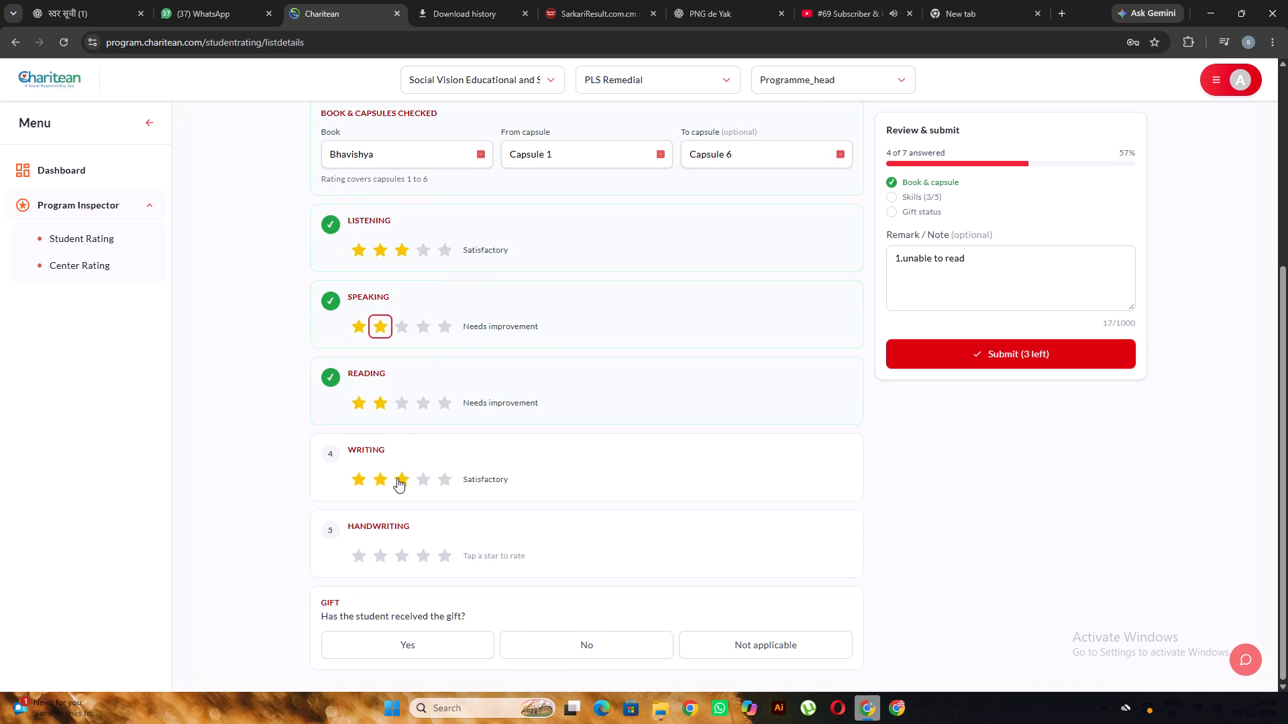
left_click(397, 478)
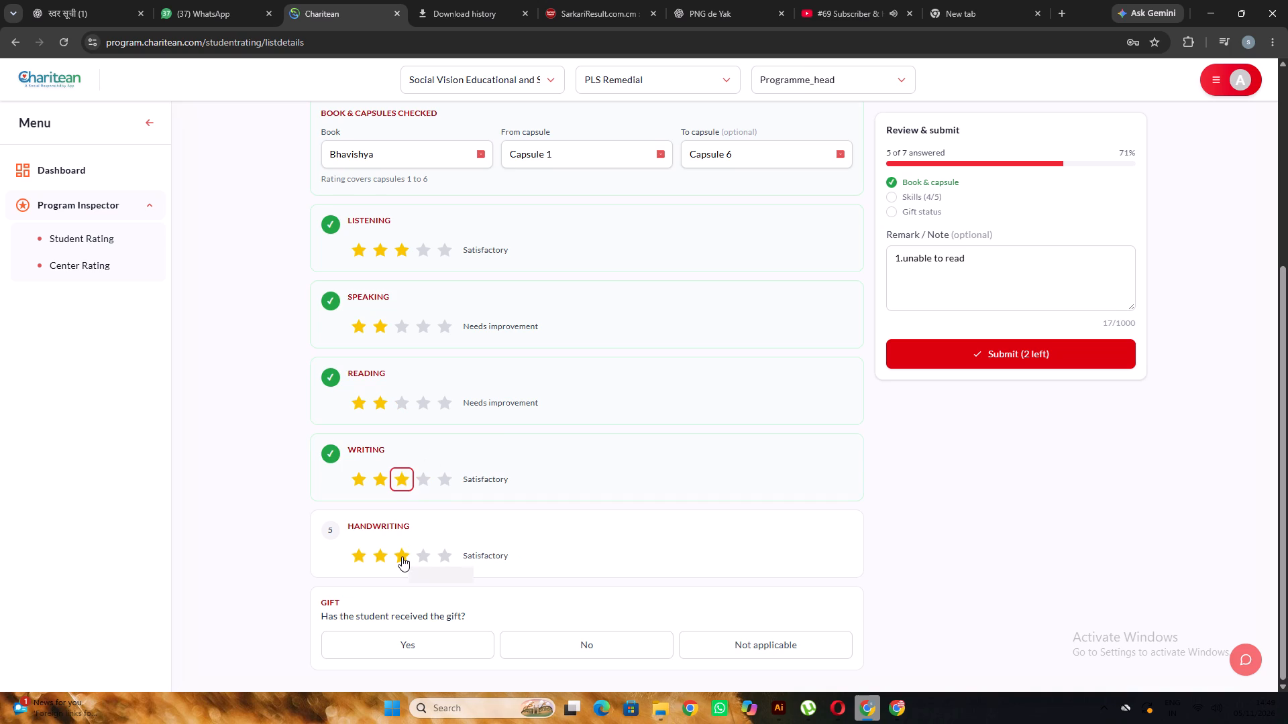
left_click(401, 556)
Mark Ansh's gift status as Not applicable.
scroll(459, 481, "down", 3)
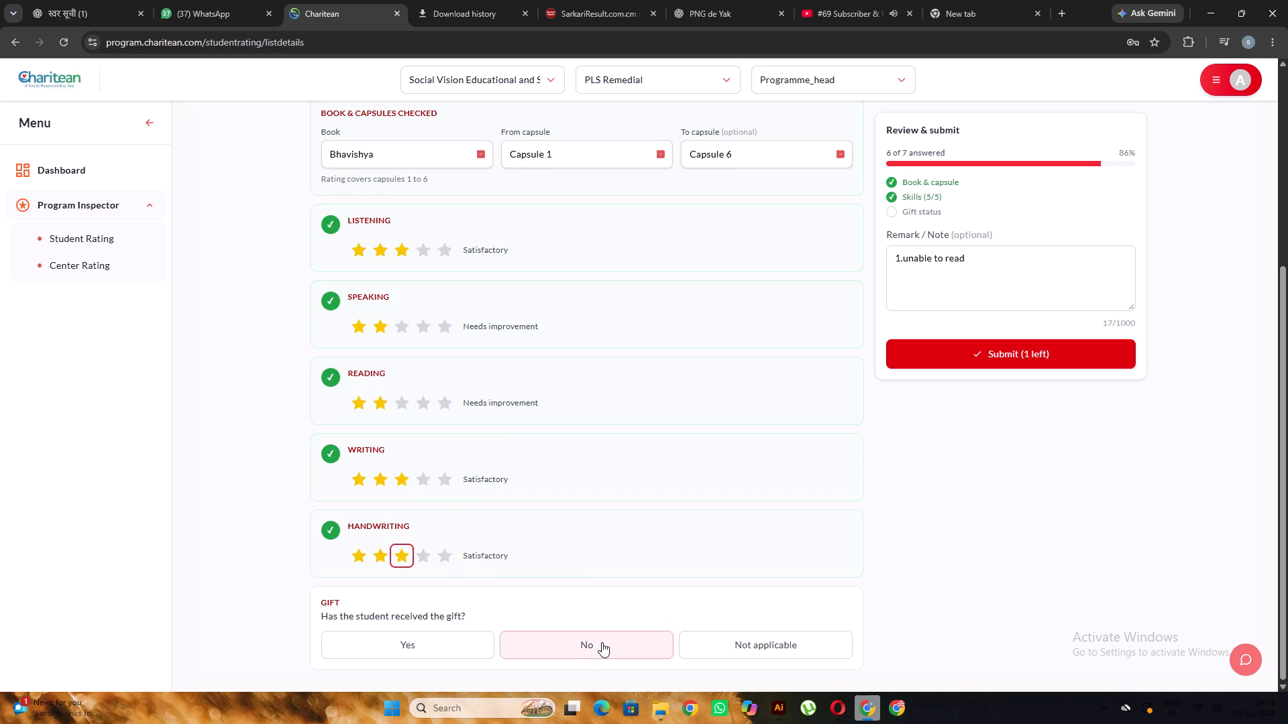
left_click(602, 642)
left_click(757, 650)
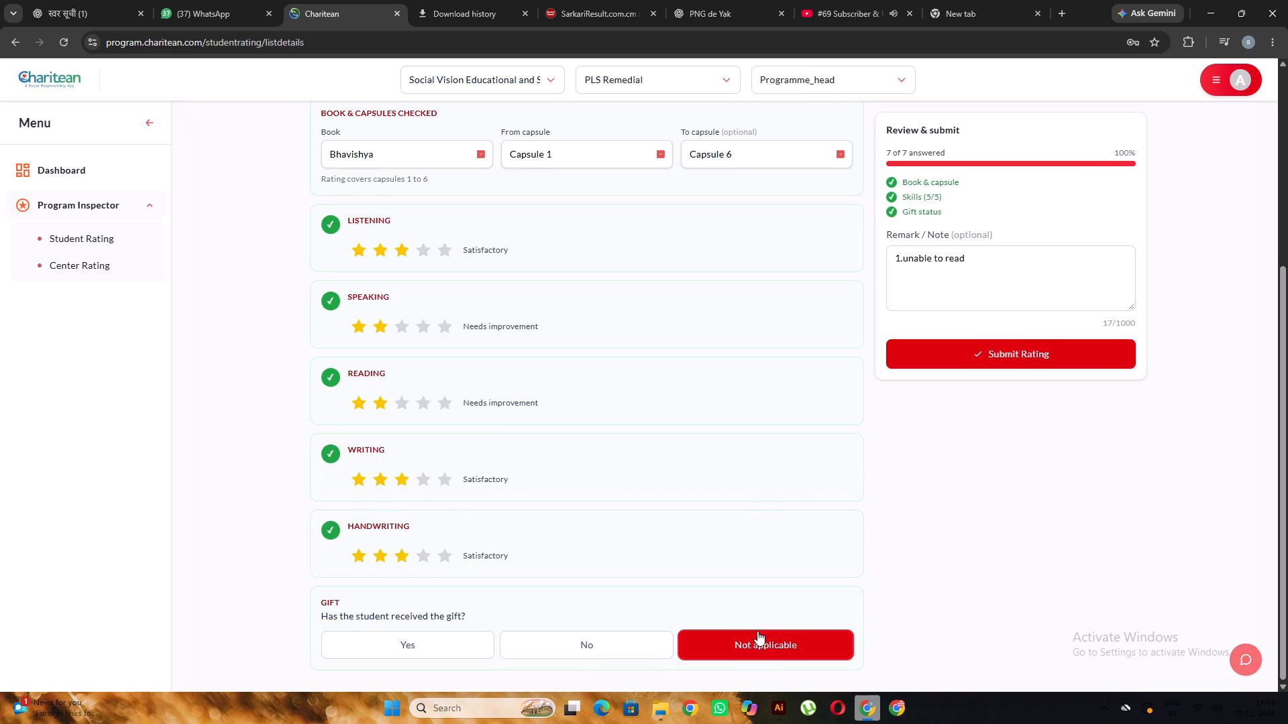
Continue Ansh's remark after "read" with "( 3 letter".
left_click(1008, 253)
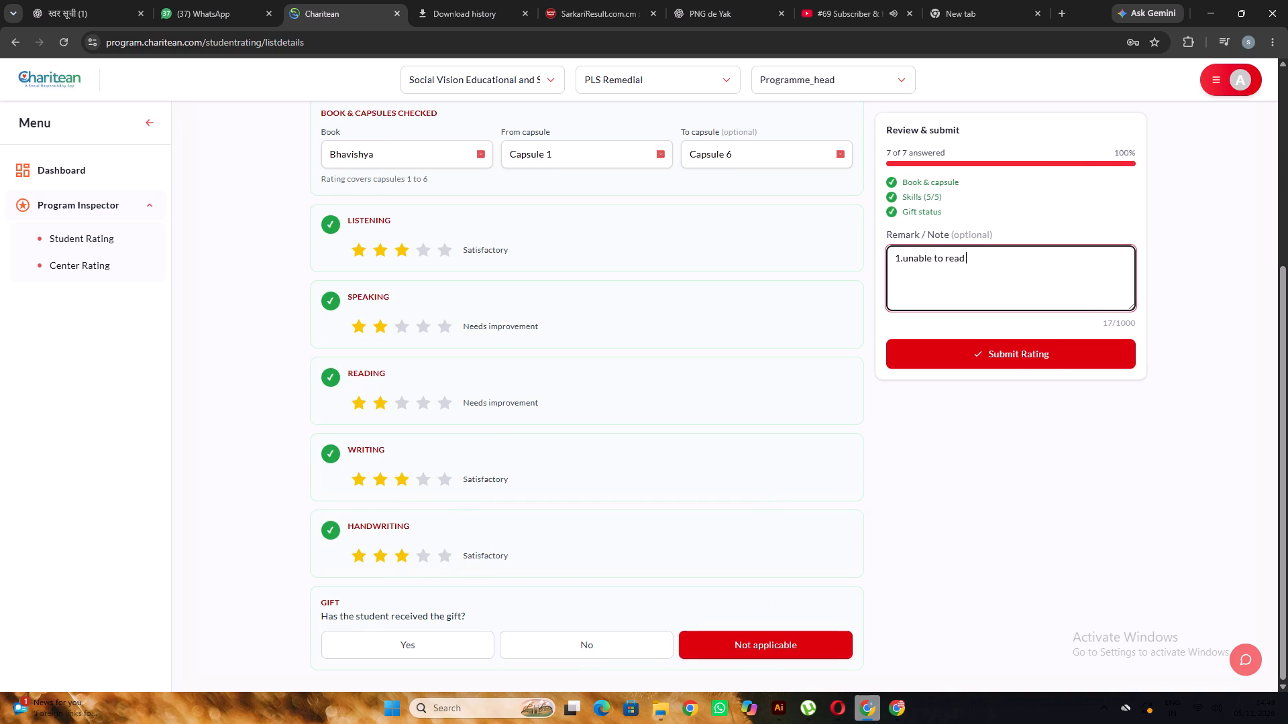
key("BackSpace")
key("shift+parenleft")
key("space")
type("3 lett")
type("er")
Insert "and speak" before the opening parenthesis in Ansh's remark.
key("Left")
key("Left")
key("Left")
key("Left")
key("Left")
key("Left")
key("Left")
key("Left")
key("Left")
key("Left")
type("and")
key("space")
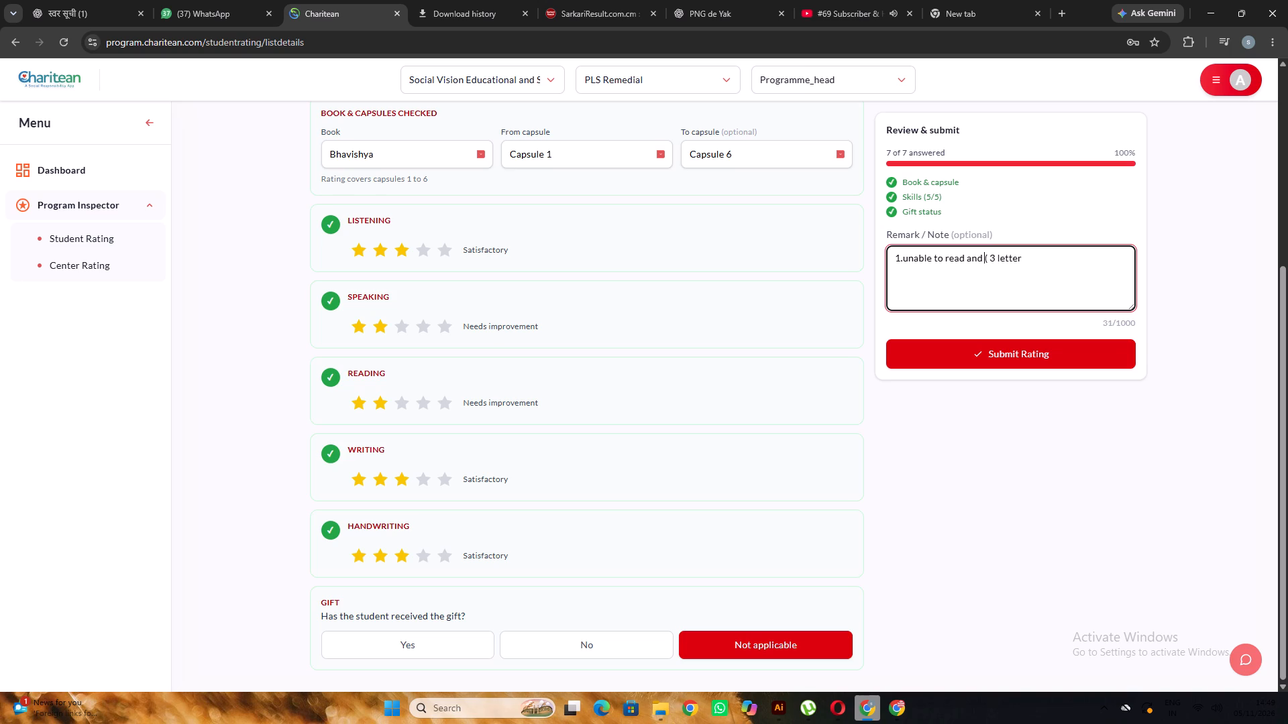
type("speak")
key("space")
Close the parenthesis after "3 letter" and finish the first remark point with "hindi words.".
key("Right")
key("Right")
key("Right")
key("Right")
key("Right")
key("Right")
key("Right")
key("Right")
key("Right")
key("Right")
key("Right")
key("Right")
key("space")
key("BackSpace")
key("shift+parenright")
key("space")
type("hindi words")
key("period")
Capitalize "hindi" as "Hindi" in Ansh's remark.
key("Left")
key("Left")
key("Left")
key("Left")
key("Left")
key("Left")
key("Left")
key("Left")
key("Left")
key("Left")
key("Left")
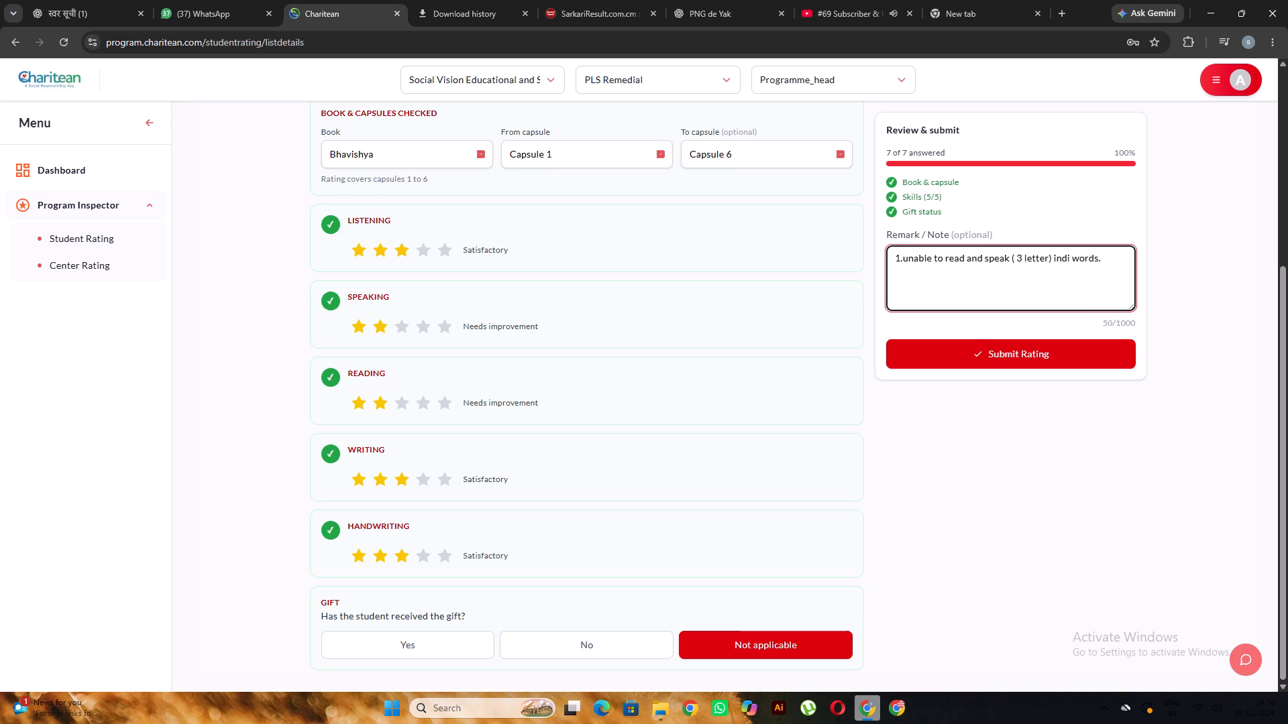
key("h")
key("Right")
key("Right")
key("Right")
key("Right")
key("Right")
key("Right")
key("Right")
key("Right")
key("Right")
key("Right")
key("Right")
key("Right")
Add a second remark point reading "2.Sticker not update" on a new line and submit Ansh's rating.
key("Return")
type("2.")
type("TICKER")
key("BackSpace")
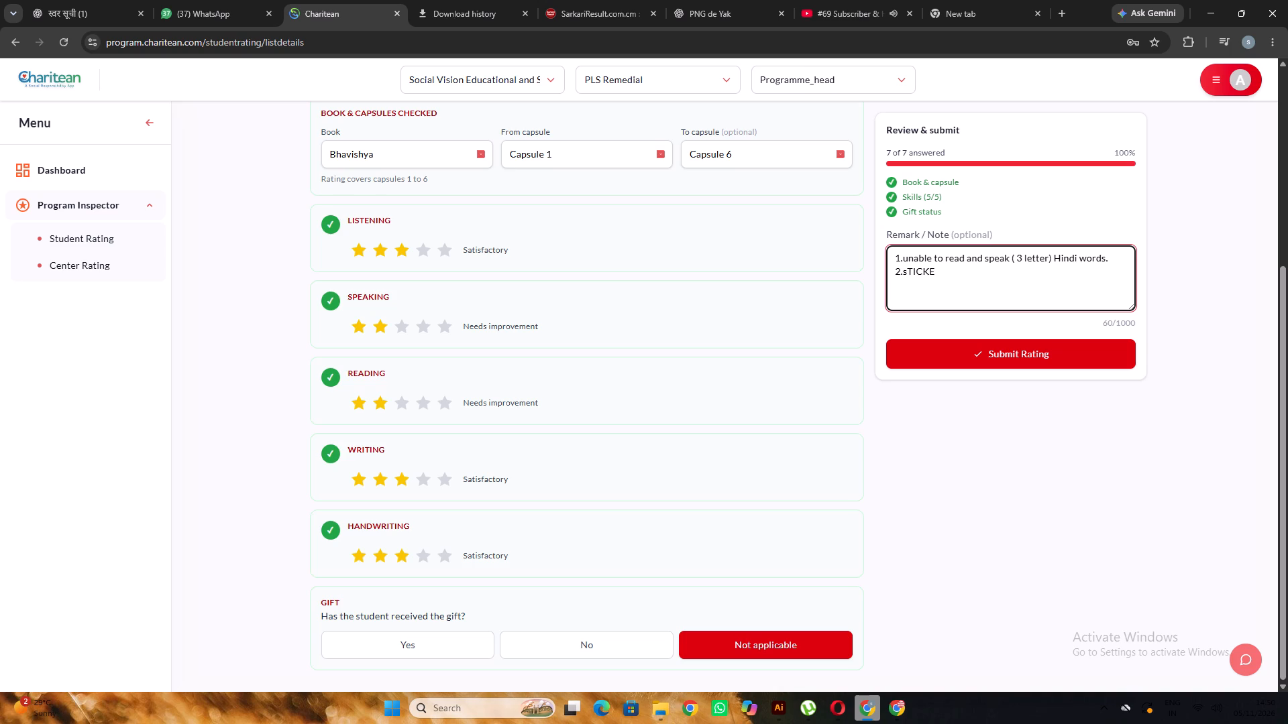
key("BackSpace")
key("BackSpace")
key("BackSpace")
key("BackSpace")
key("BackSpace")
key("BackSpace")
key("s")
type("ticker not update")
left_click(1061, 361)
scroll(873, 375, "up", 11)
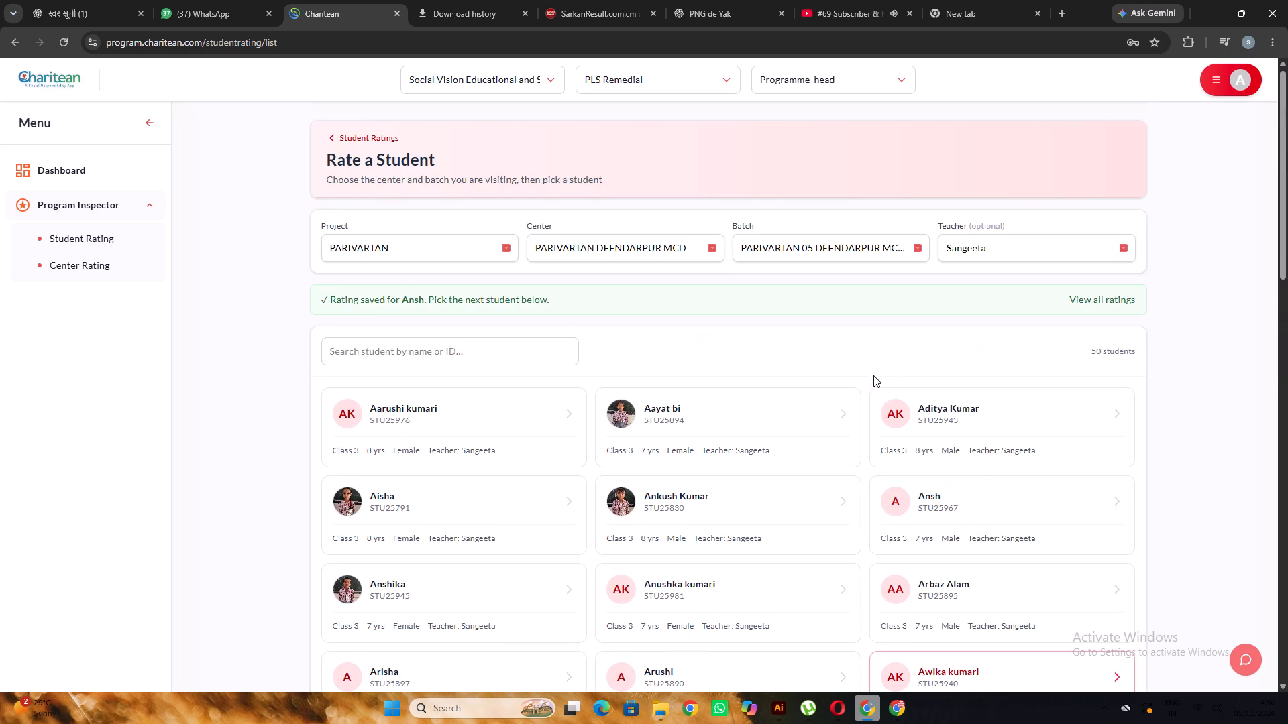
Open the list of all student ratings and review the saved entries.
left_click(1073, 298)
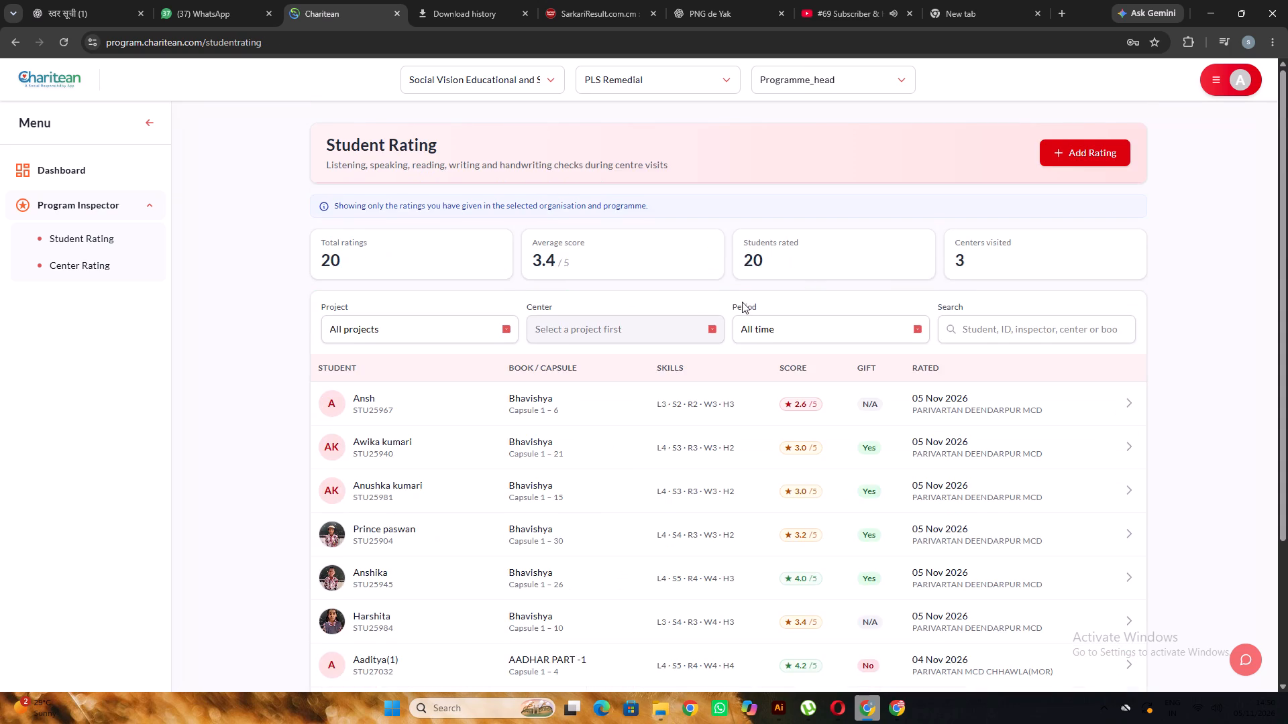
scroll(742, 302, "down", 5)
scroll(742, 302, "up", 1)
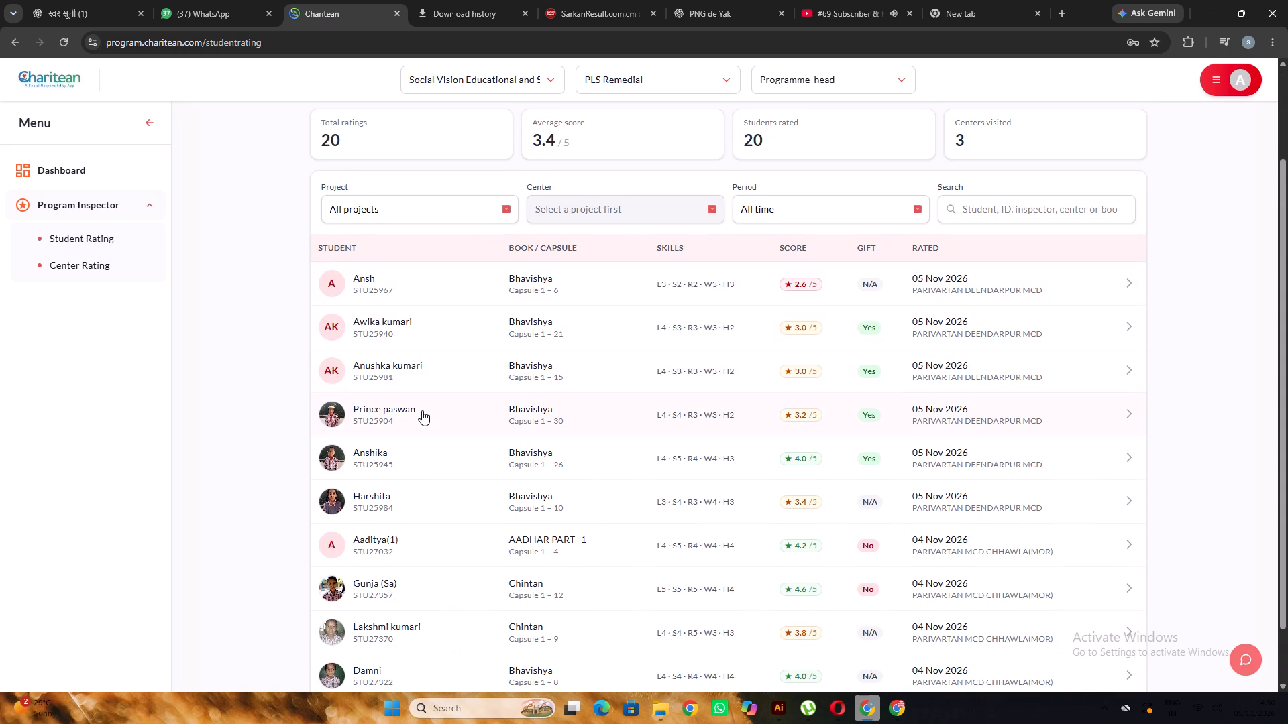
scroll(435, 391, "down", 1)
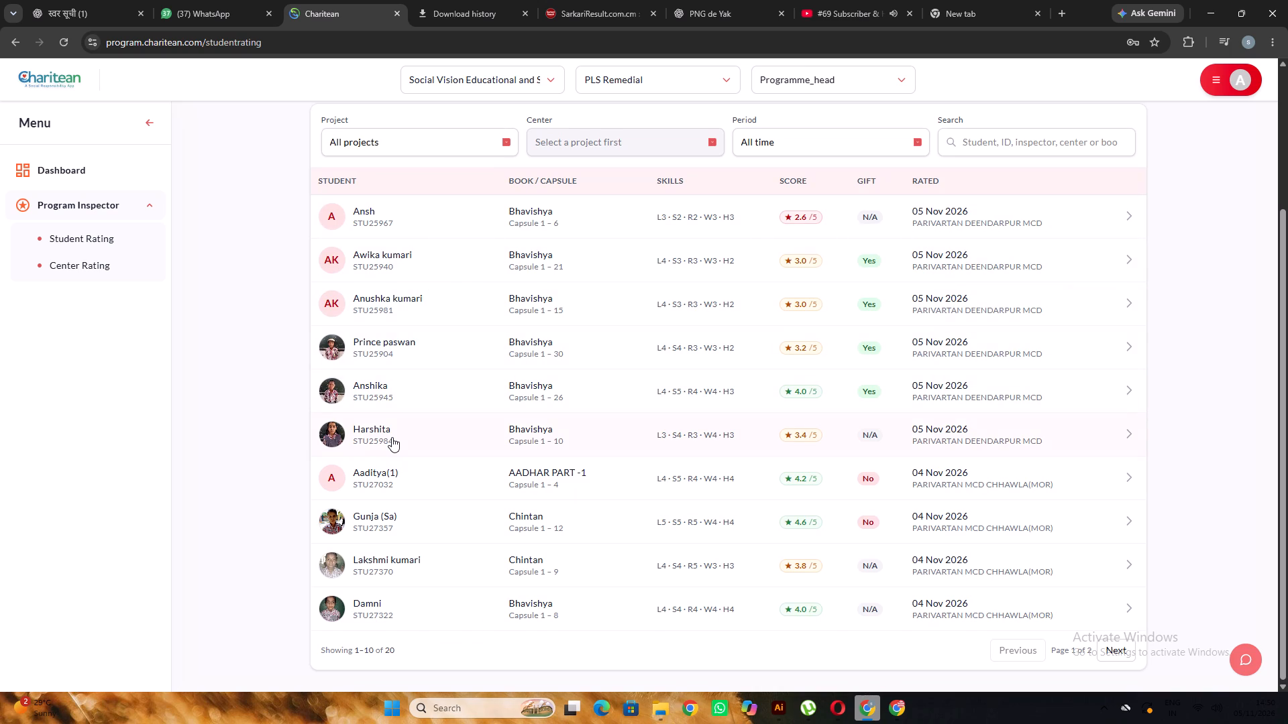
scroll(392, 437, "up", 2)
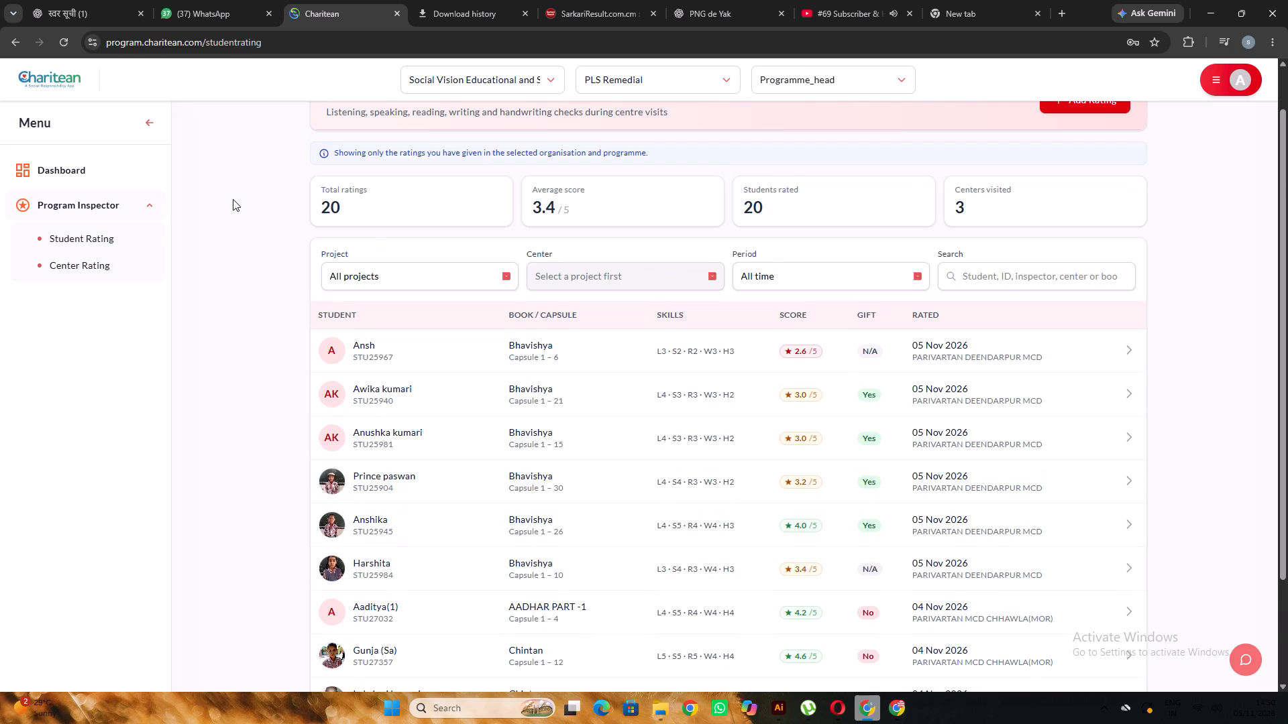
scroll(233, 199, "up", 9)
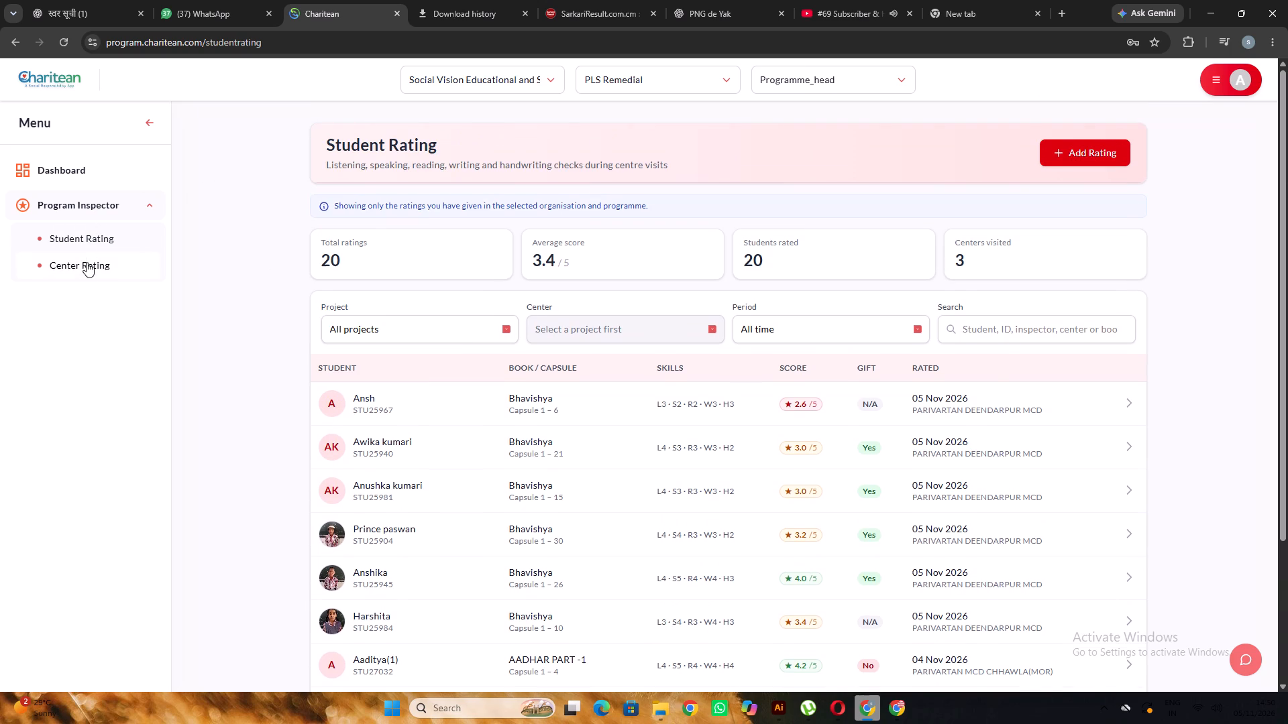
Start a new center rating for project PARIVARTAN and center PARIVARTAN DEENDARPUR MCD.
left_click(87, 267)
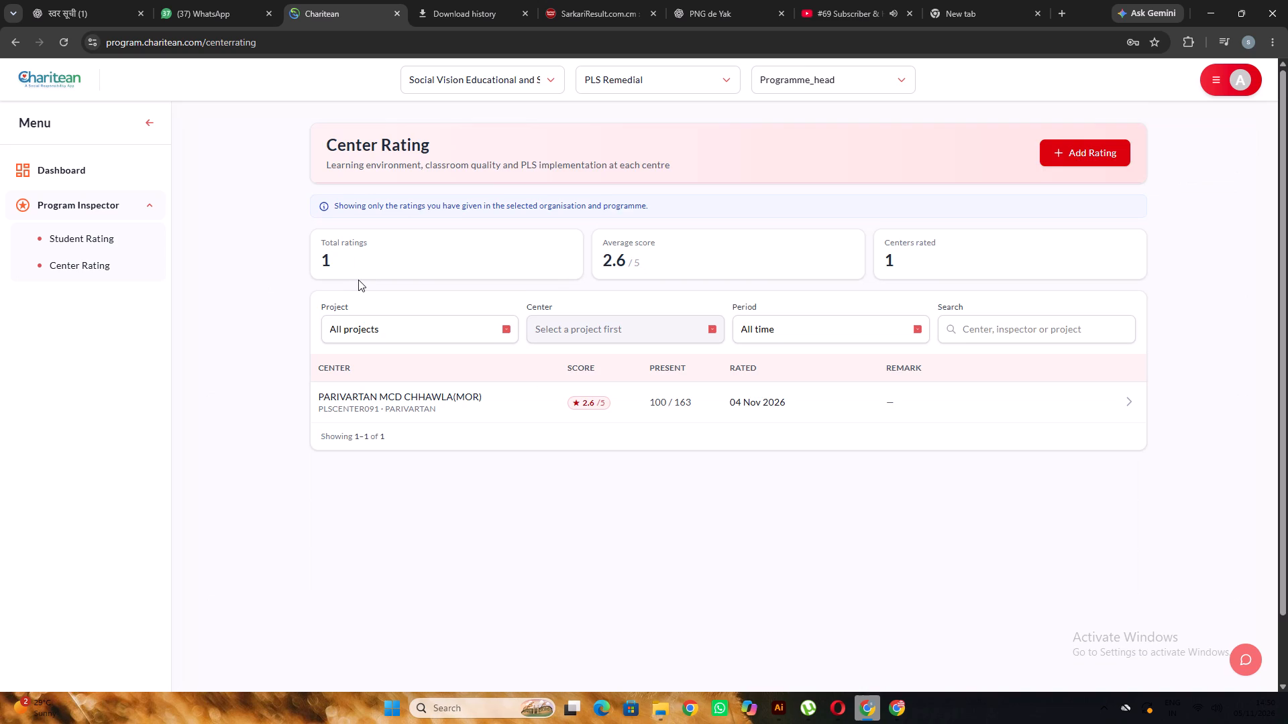
scroll(360, 280, "down", 1)
scroll(511, 316, "up", 1)
left_click(1099, 145)
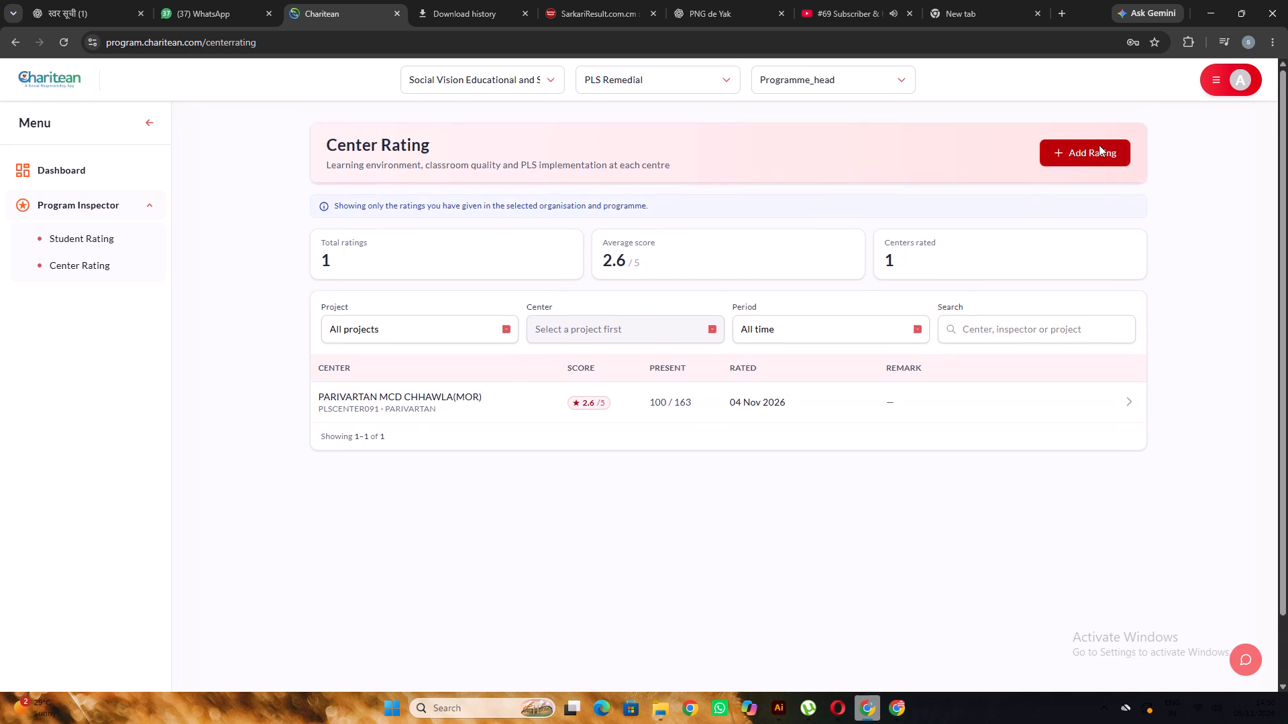
left_click(431, 247)
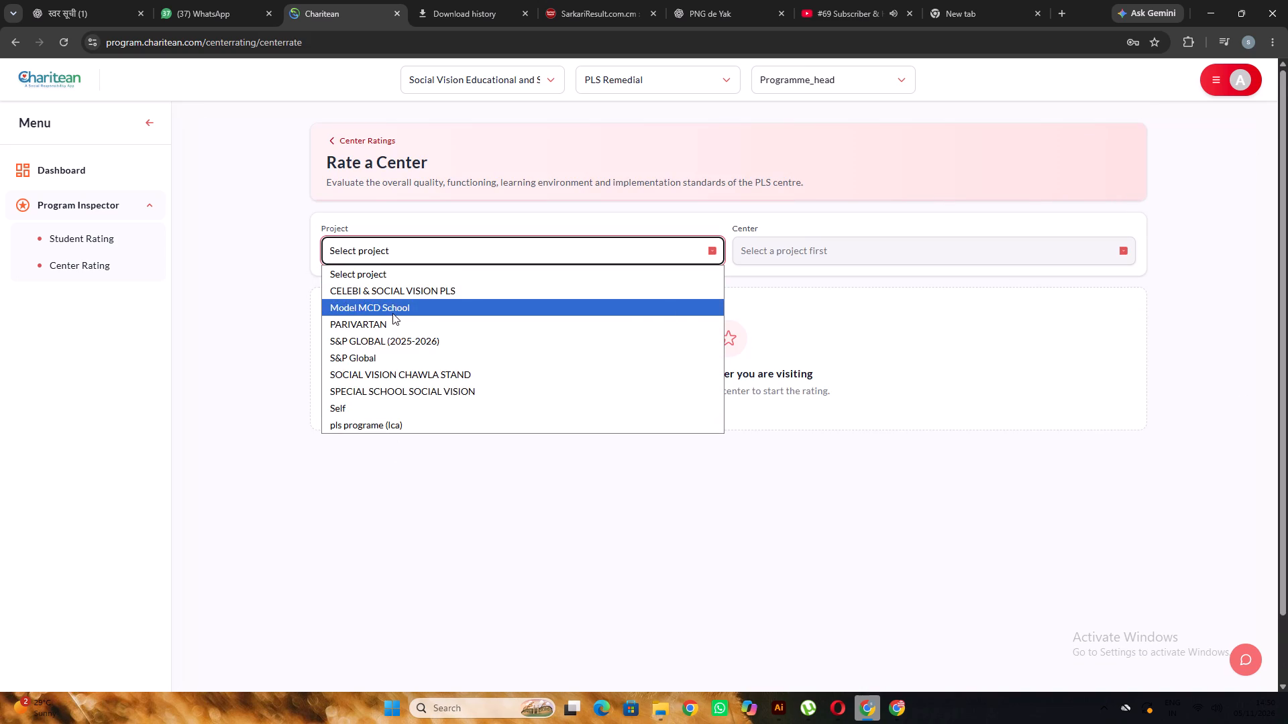
left_click(394, 325)
left_click(816, 257)
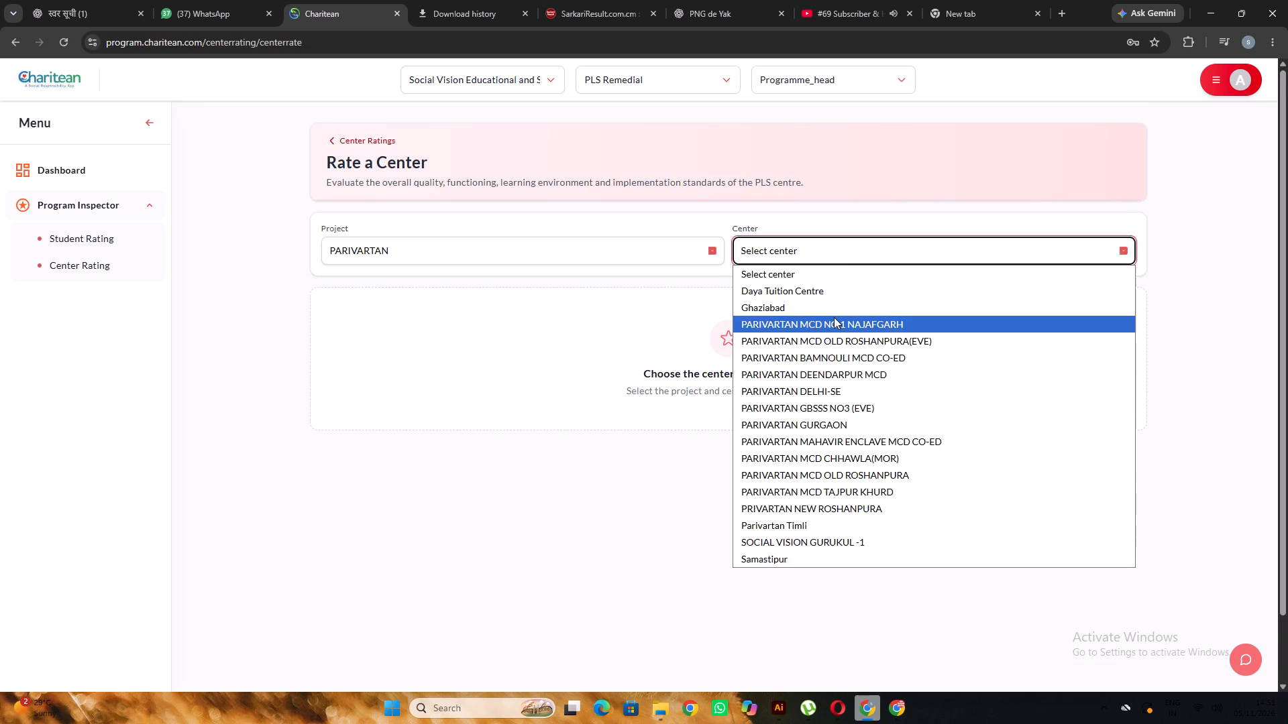
left_click(839, 377)
Rate Class Structure 3 stars, and Teacher–Student Relationship and Student Participation 4 stars each.
scroll(564, 298, "down", 2)
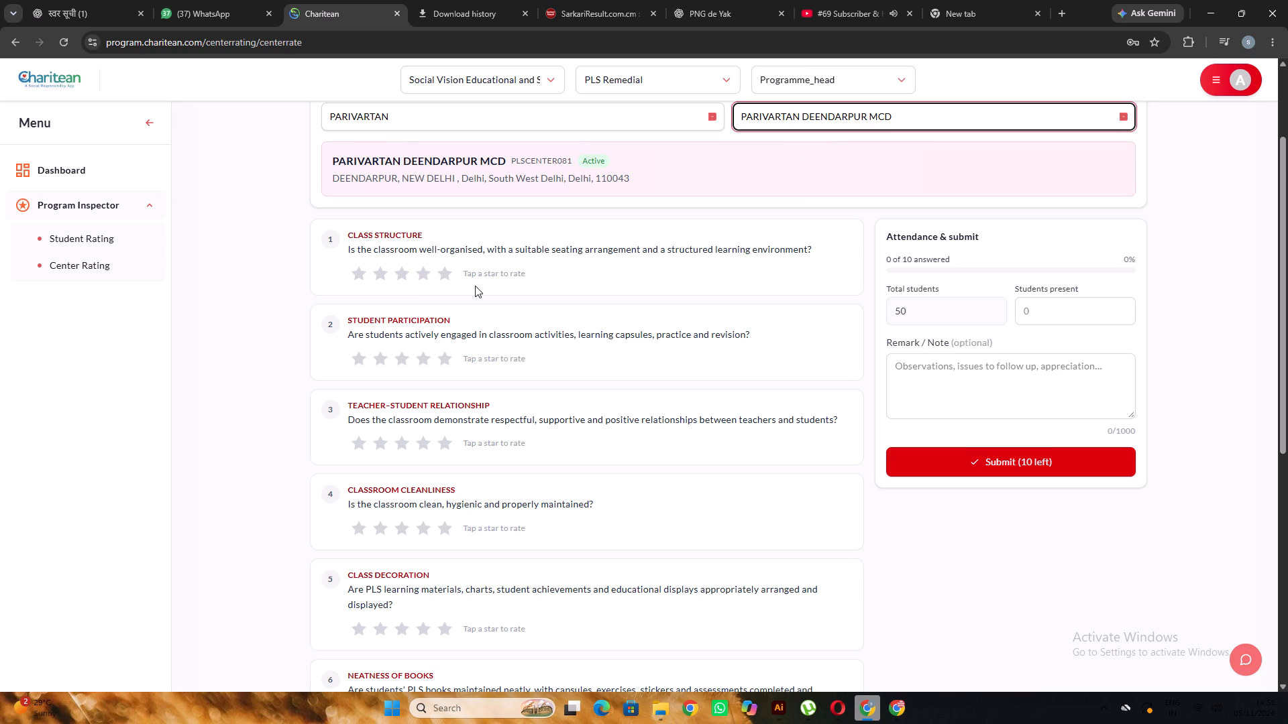
scroll(475, 286, "down", 1)
scroll(475, 286, "up", 1)
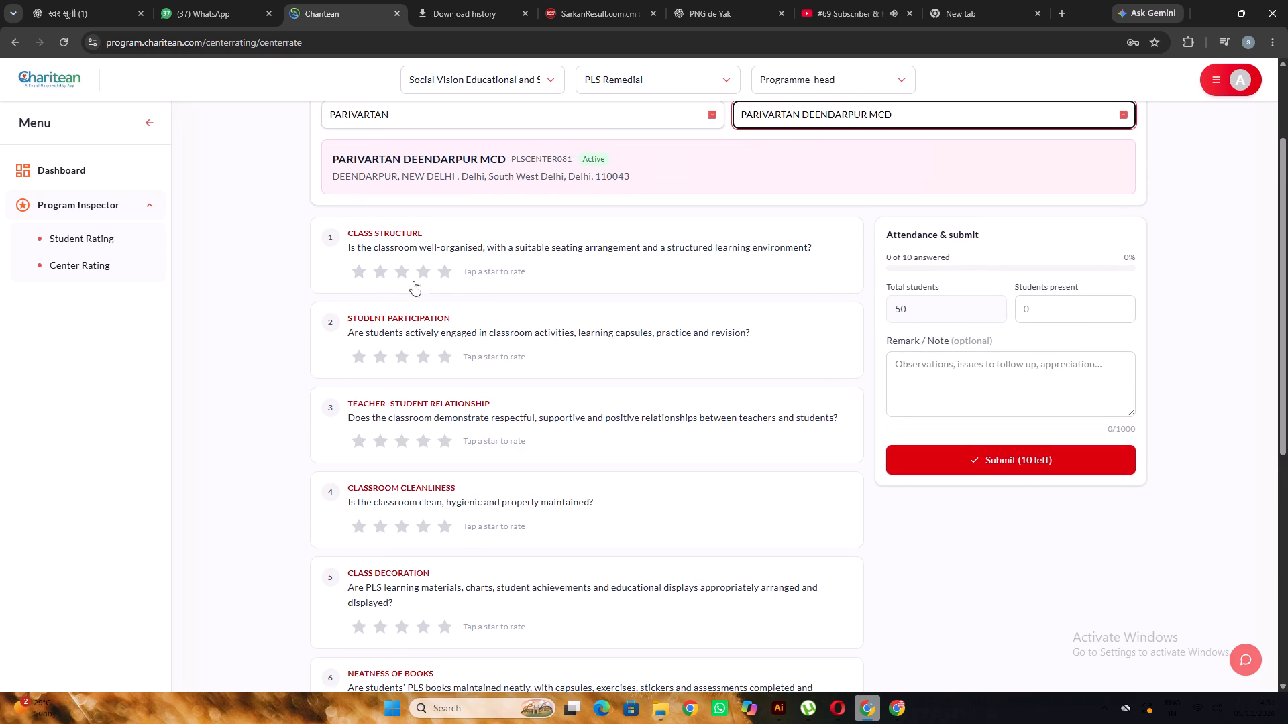
left_click(402, 274)
scroll(416, 300, "down", 1)
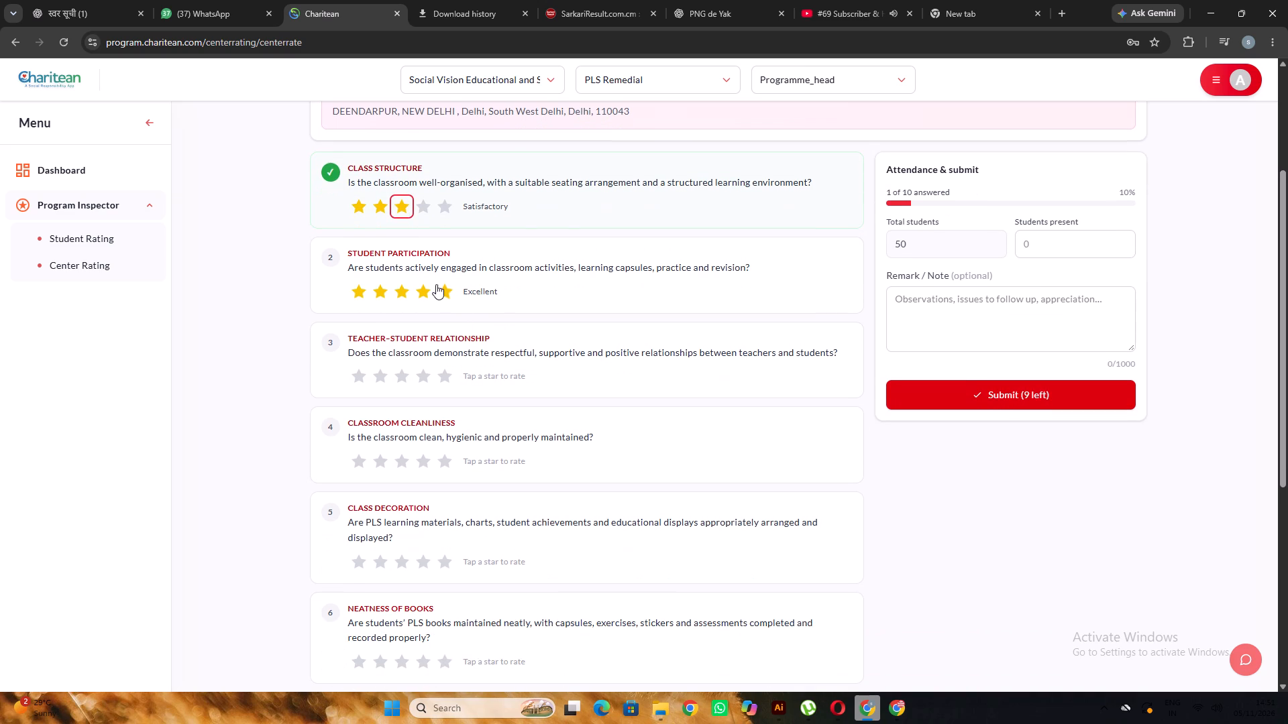
scroll(435, 293, "down", 1)
left_click(421, 310)
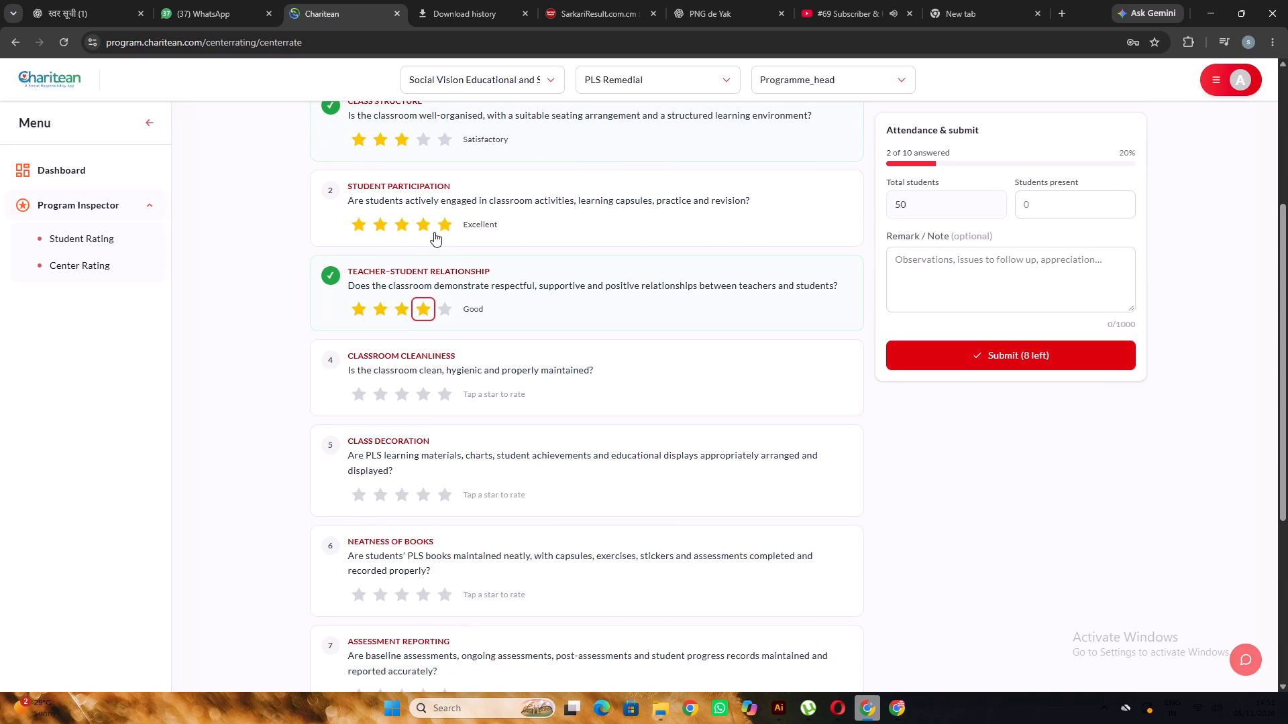
left_click(427, 227)
Rate Classroom Cleanliness and Class Decoration 4 stars each.
scroll(428, 300, "up", 1)
scroll(428, 300, "down", 2)
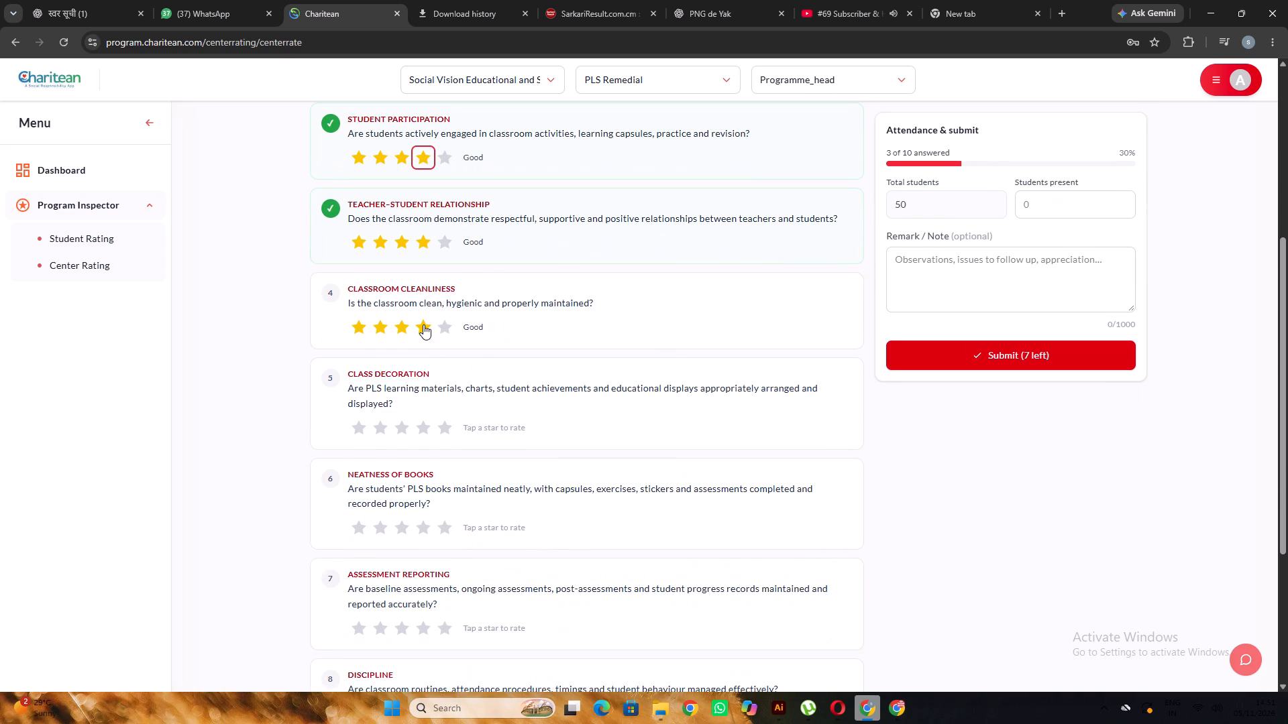
scroll(414, 357, "down", 1)
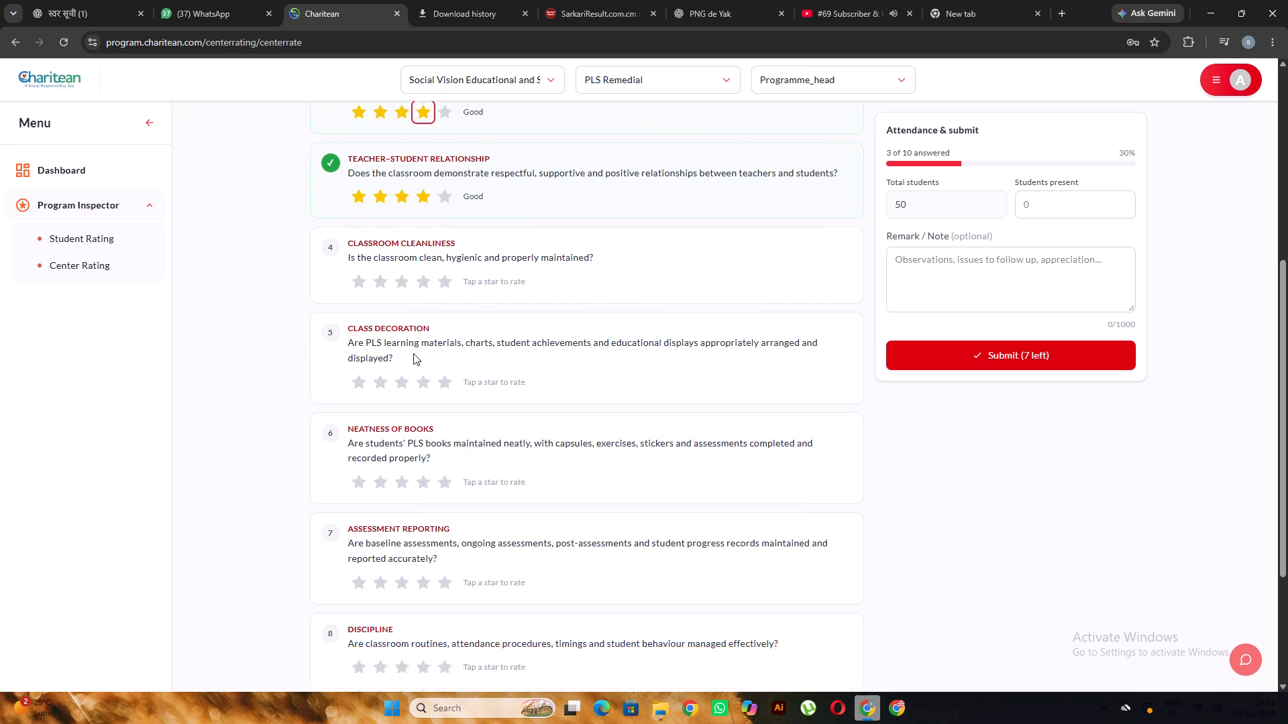
scroll(427, 351, "down", 5)
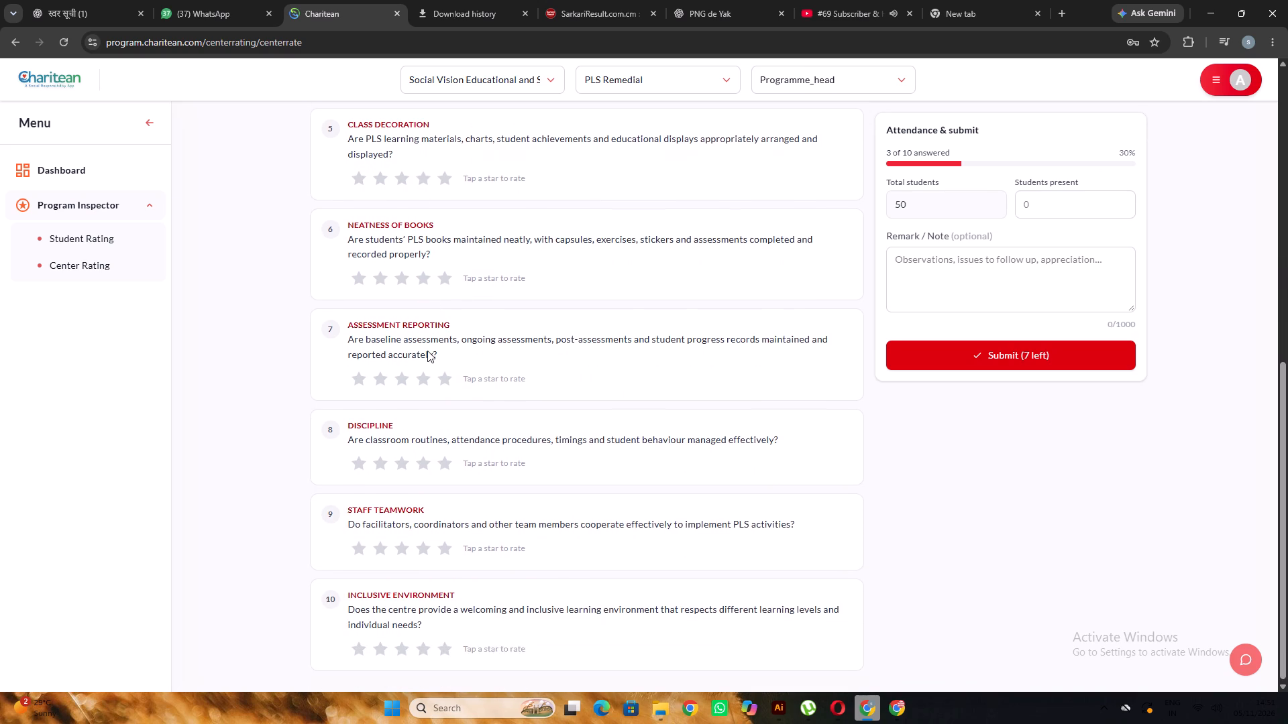
scroll(426, 357, "up", 3)
scroll(435, 301, "up", 1)
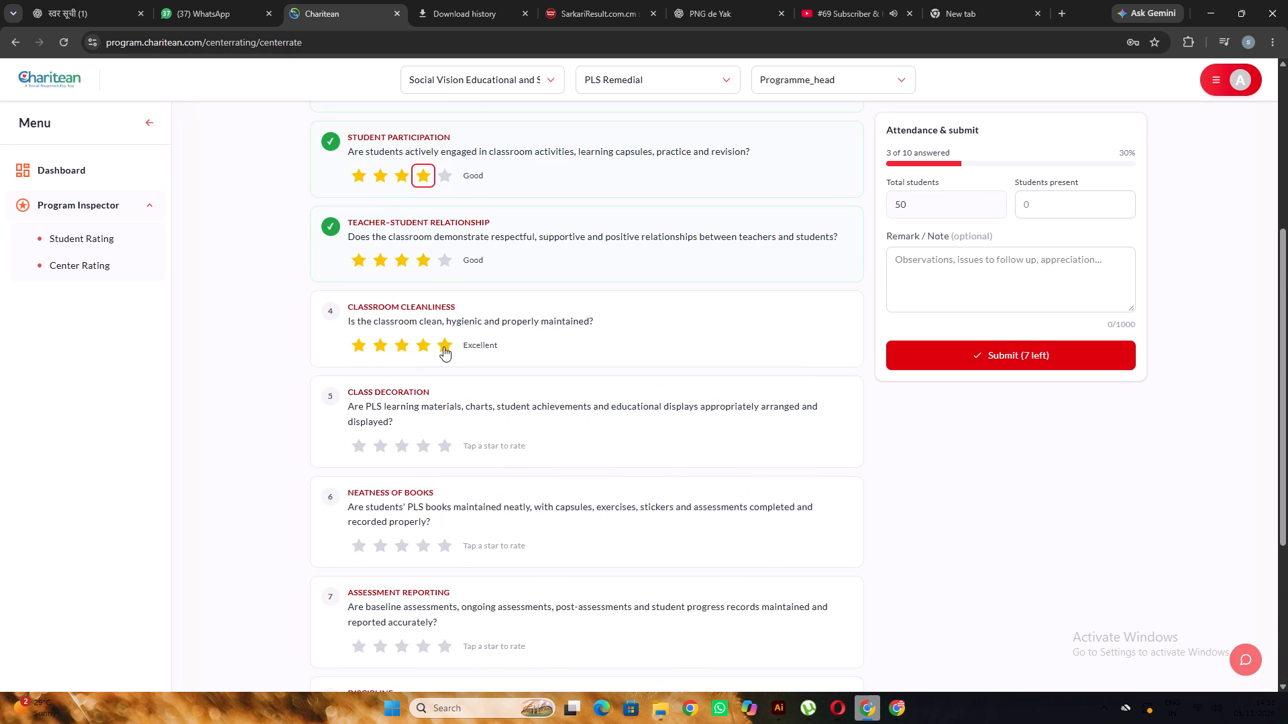
left_click(426, 346)
scroll(429, 344, "down", 1)
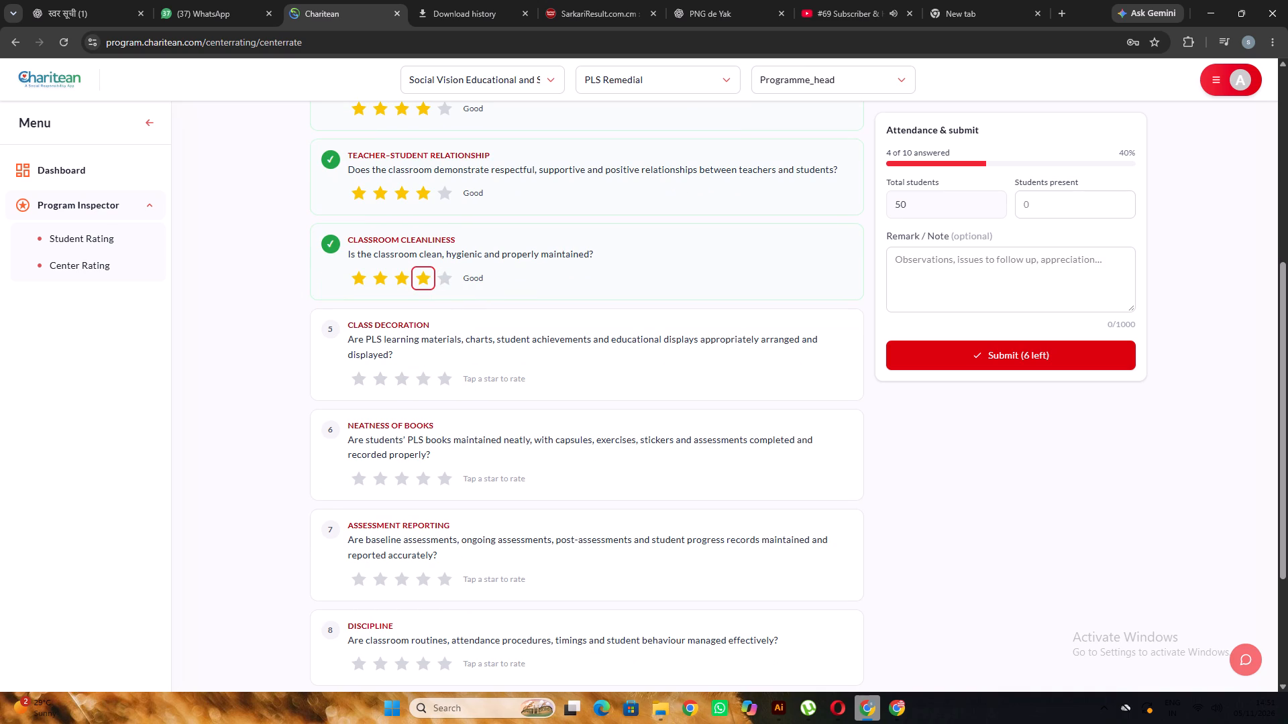
left_click(425, 372)
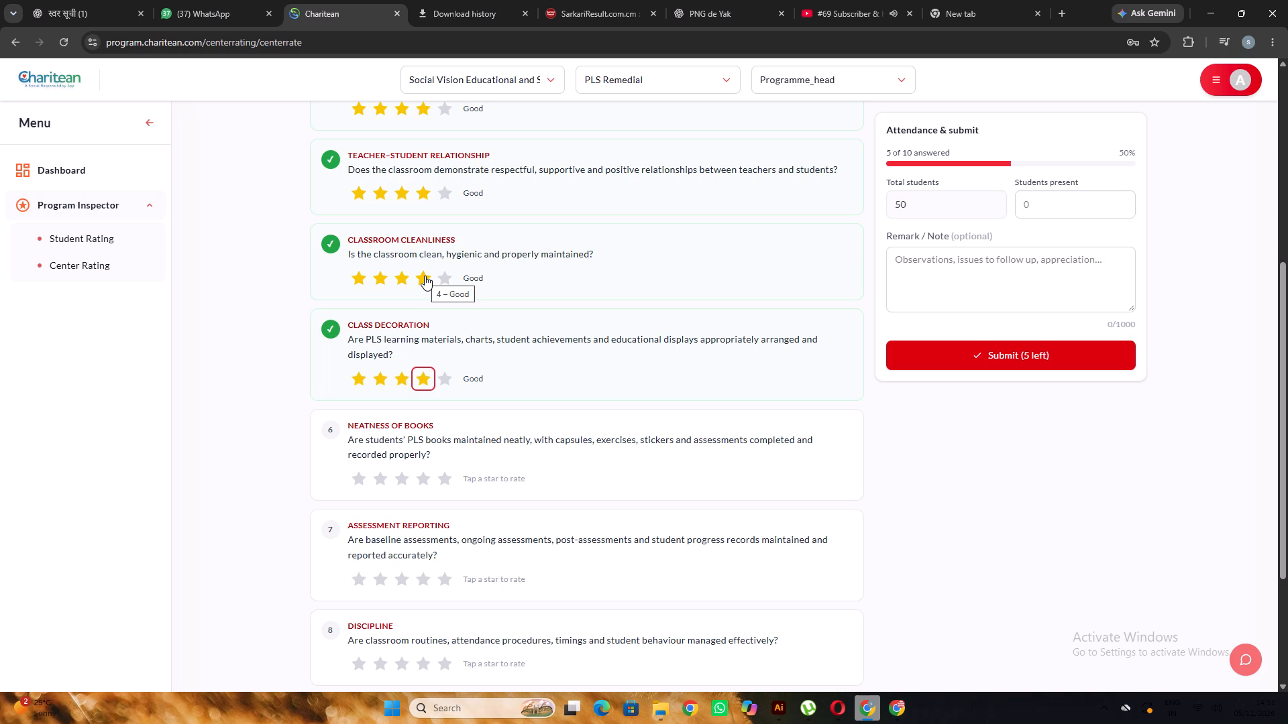
left_click(425, 276)
Rate Neatness of Books 4 stars and Assessment Reporting 3 stars.
scroll(472, 301, "up", 2)
scroll(472, 301, "down", 1)
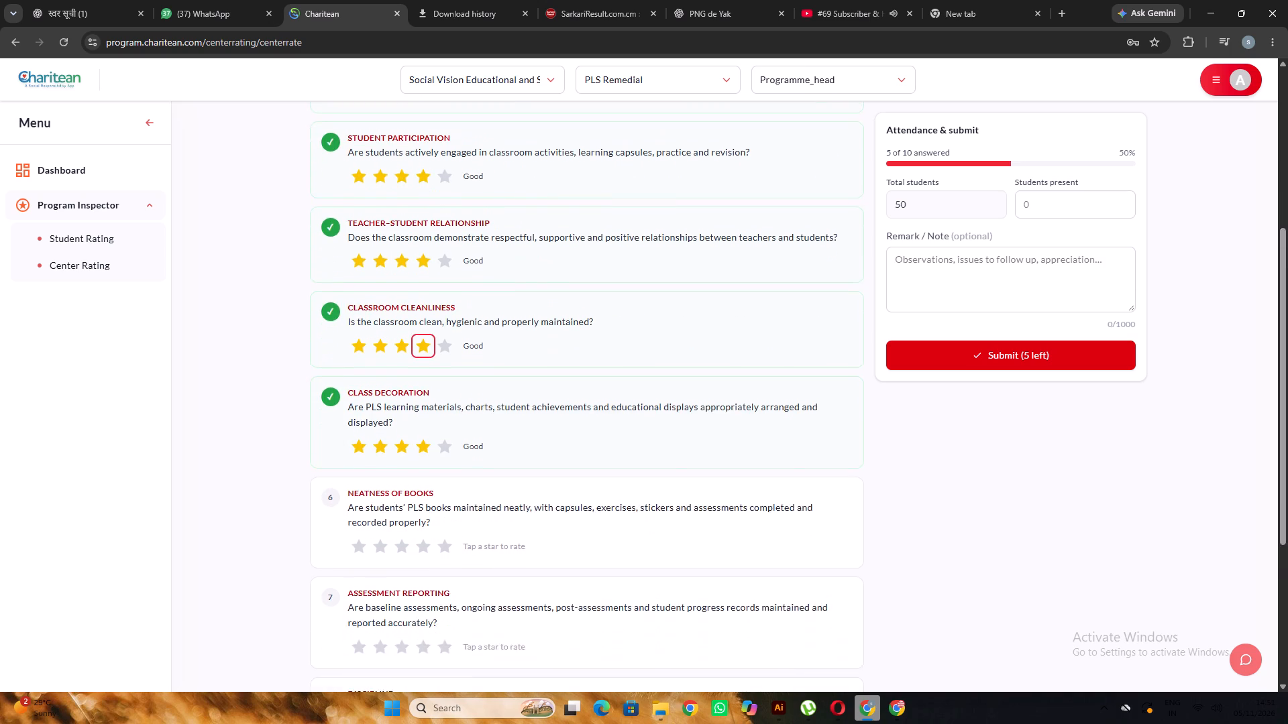
scroll(472, 301, "down", 1)
scroll(472, 301, "up", 3)
scroll(472, 301, "down", 6)
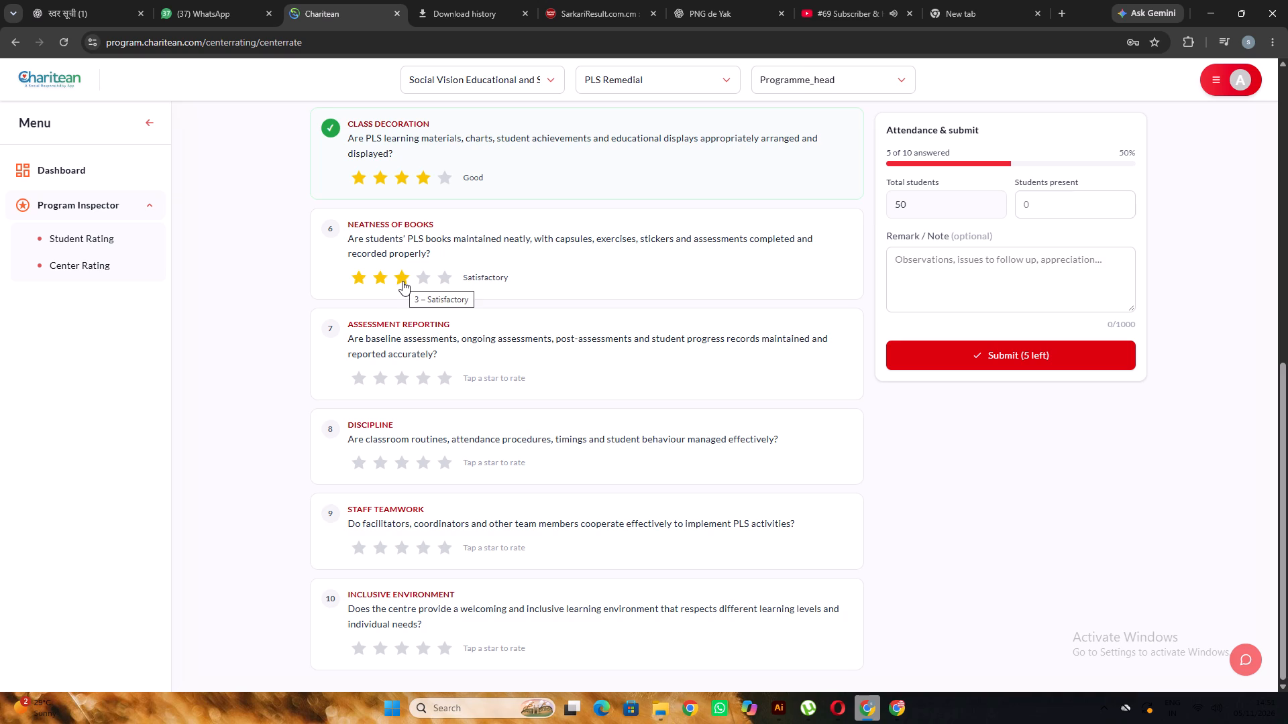
left_click(426, 278)
scroll(431, 324, "down", 3)
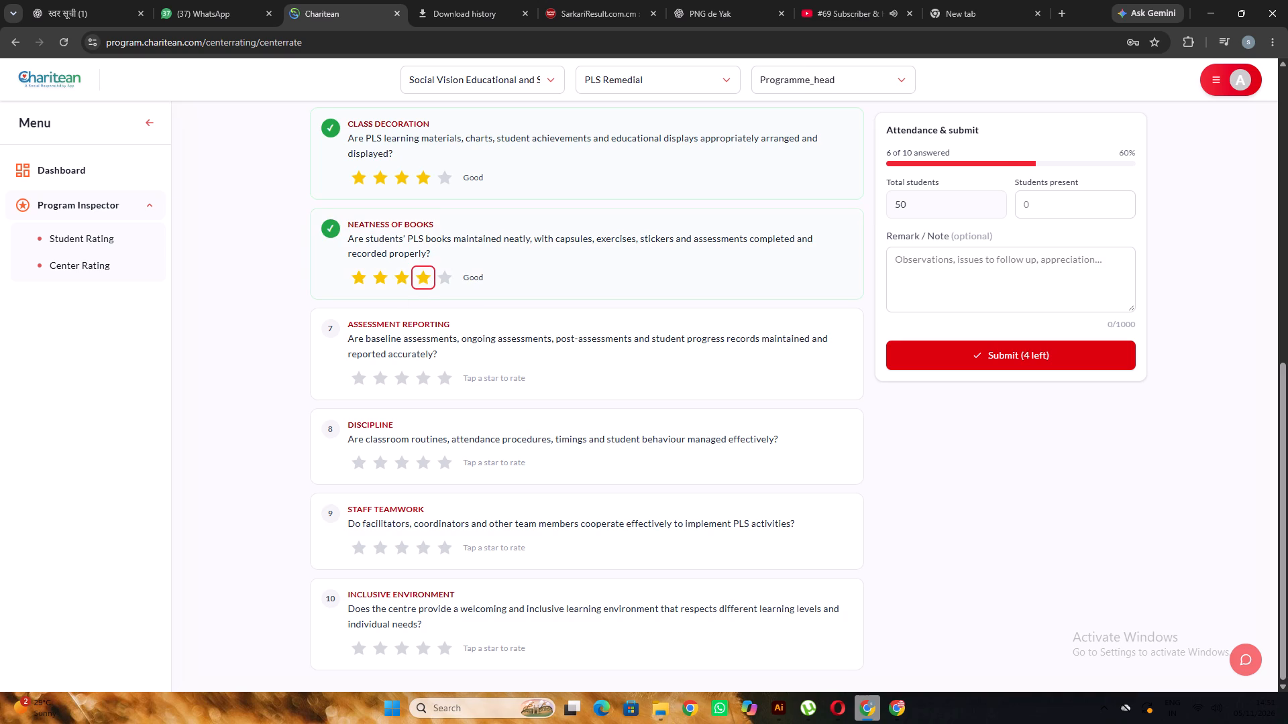
scroll(431, 322, "up", 1)
scroll(431, 322, "down", 6)
left_click(405, 376)
Rate the last three criteria, Discipline, Staff Teamwork and Inclusive Environment, 4 stars each.
scroll(437, 367, "down", 3)
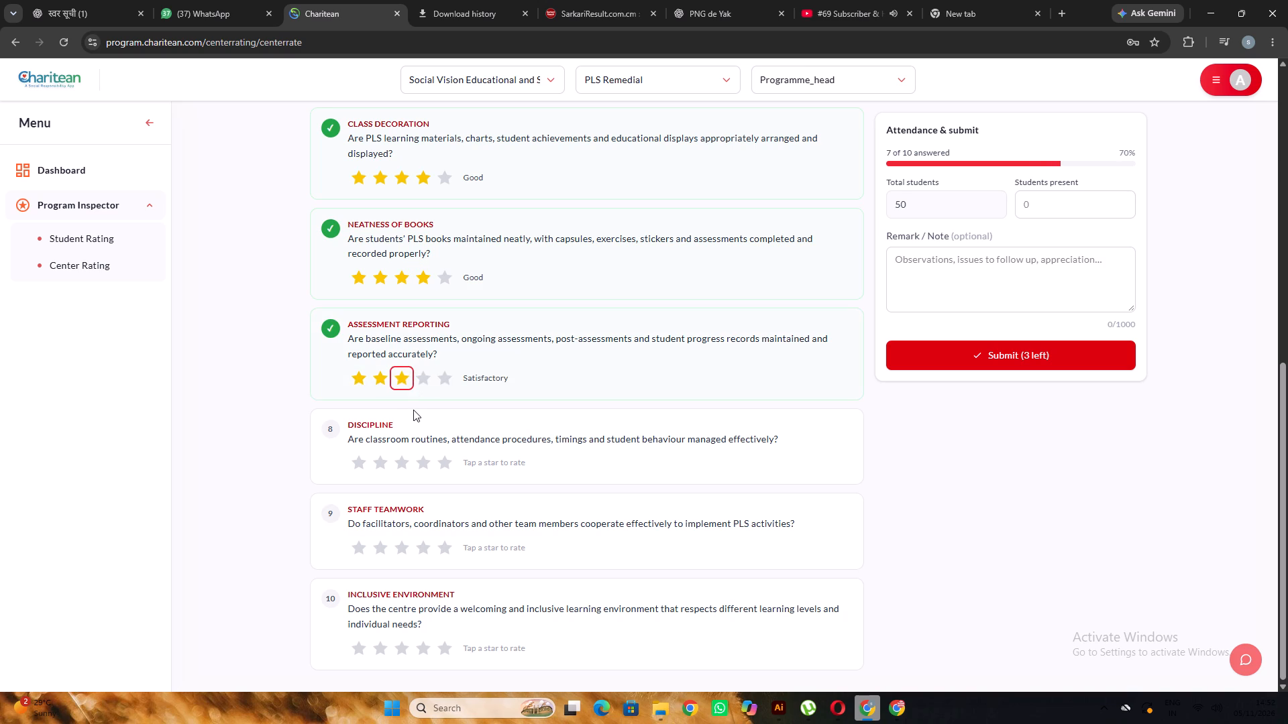
left_click(420, 467)
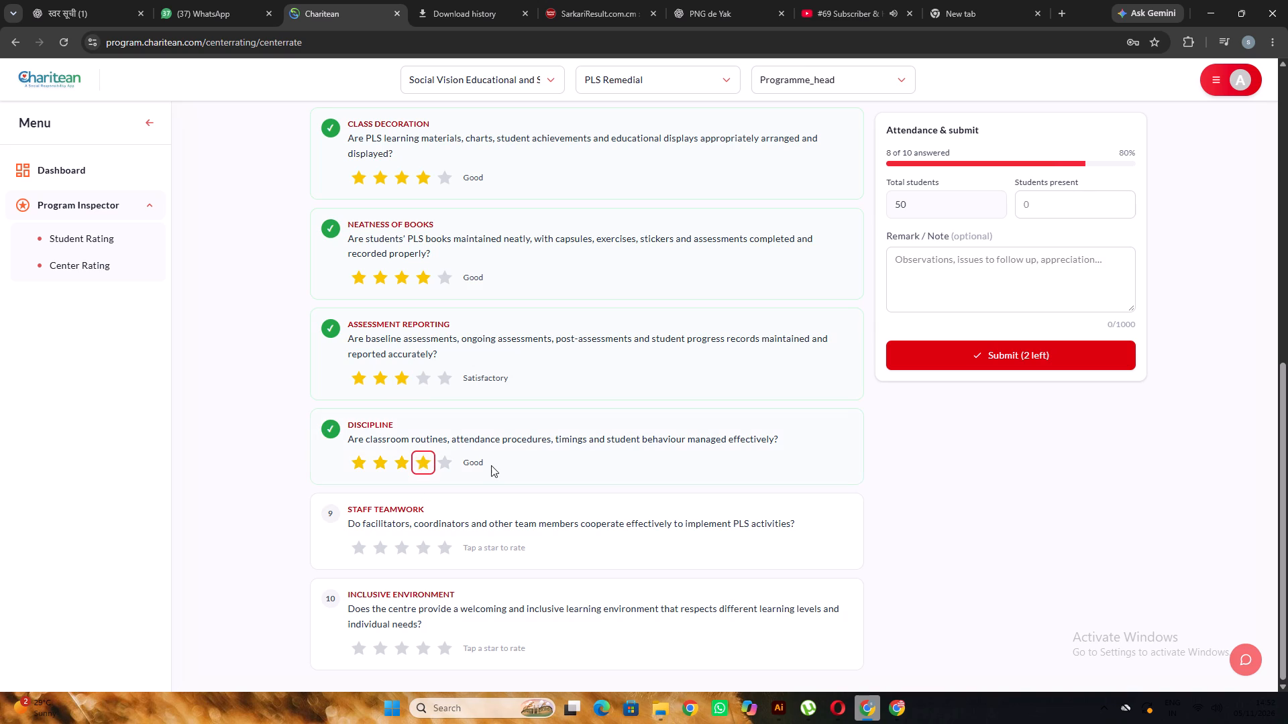
scroll(491, 465, "down", 2)
left_click(421, 549)
scroll(468, 485, "down", 6)
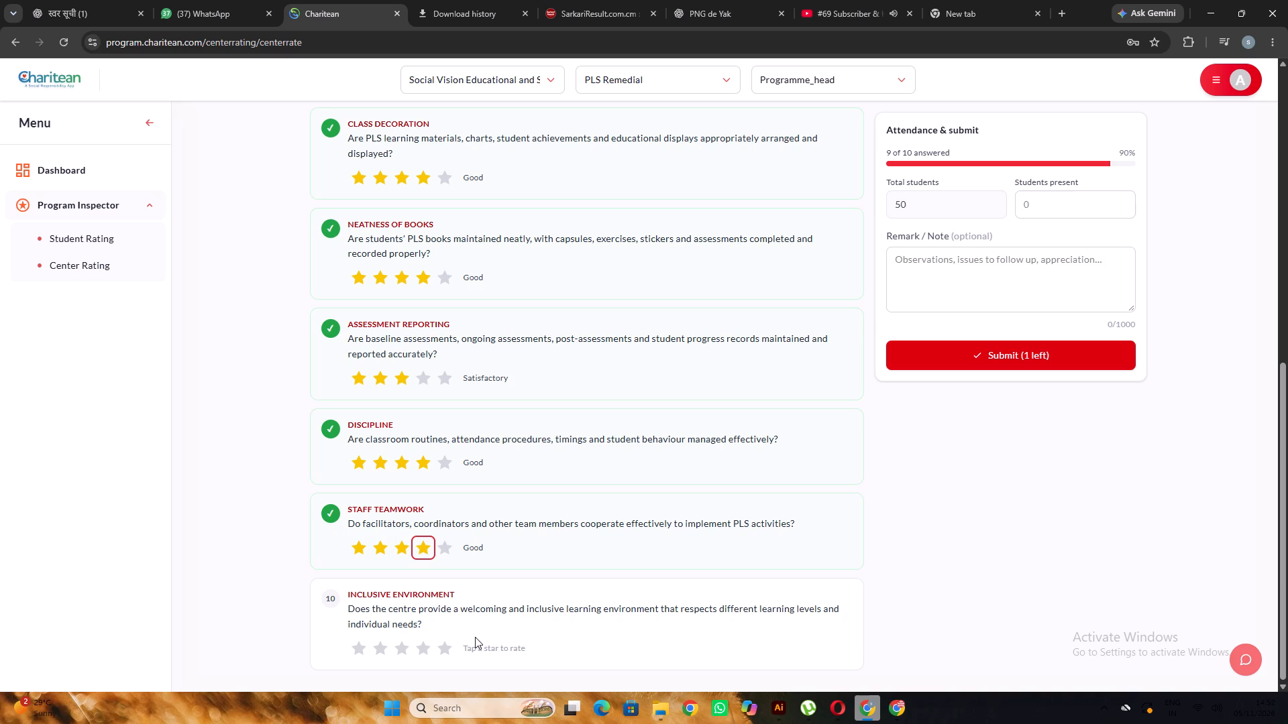
left_click(425, 650)
scroll(542, 537, "up", 3)
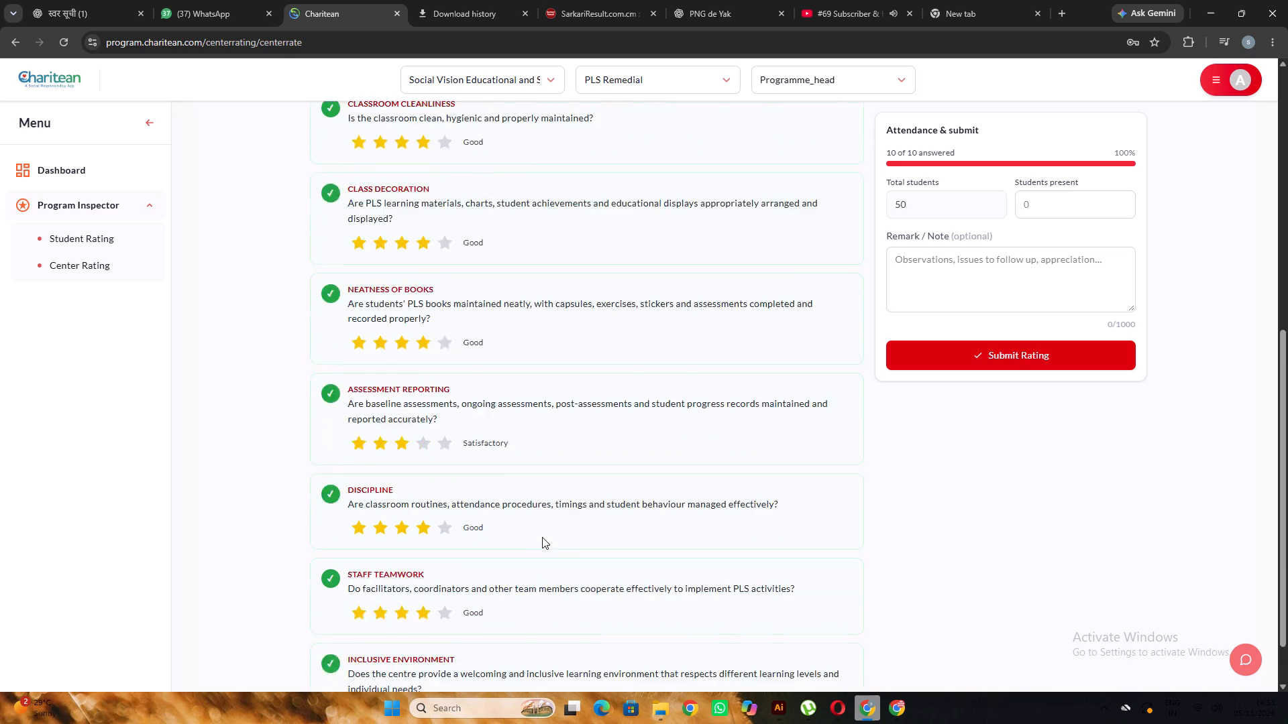
Change the Inclusive Environment rating to 3 stars.
left_click(1073, 203)
scroll(557, 375, "down", 6)
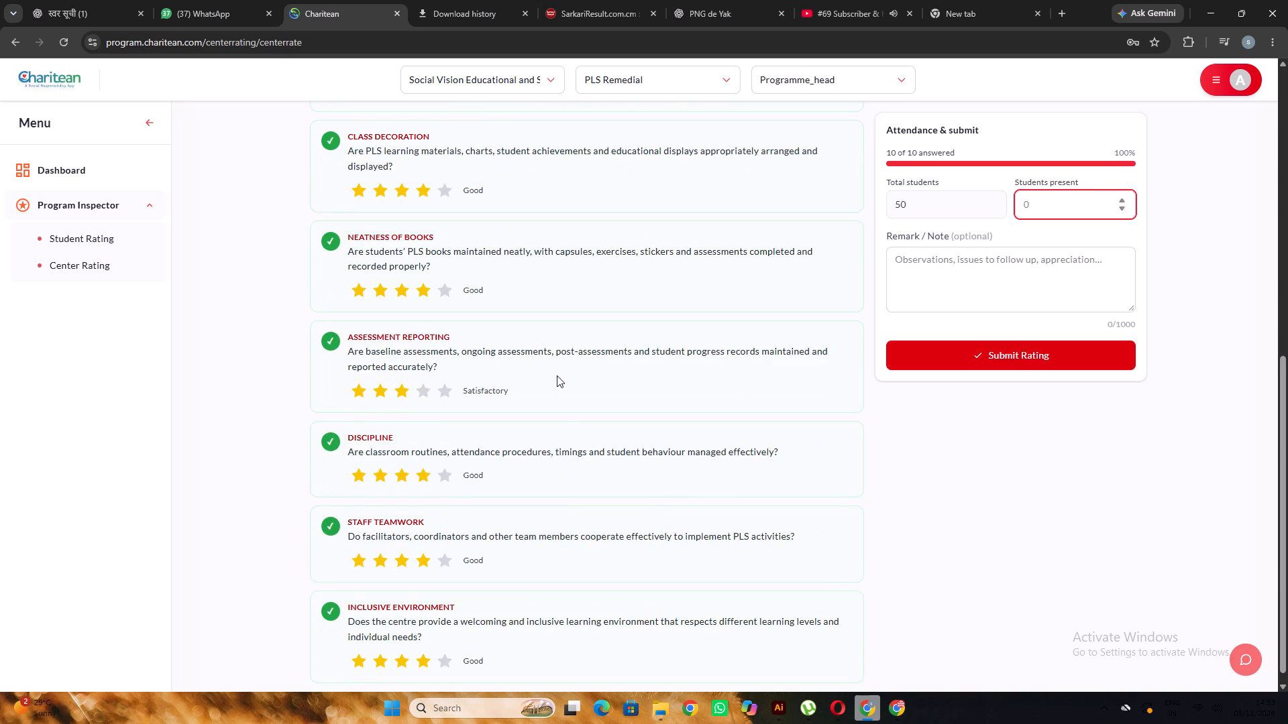
scroll(557, 375, "down", 5)
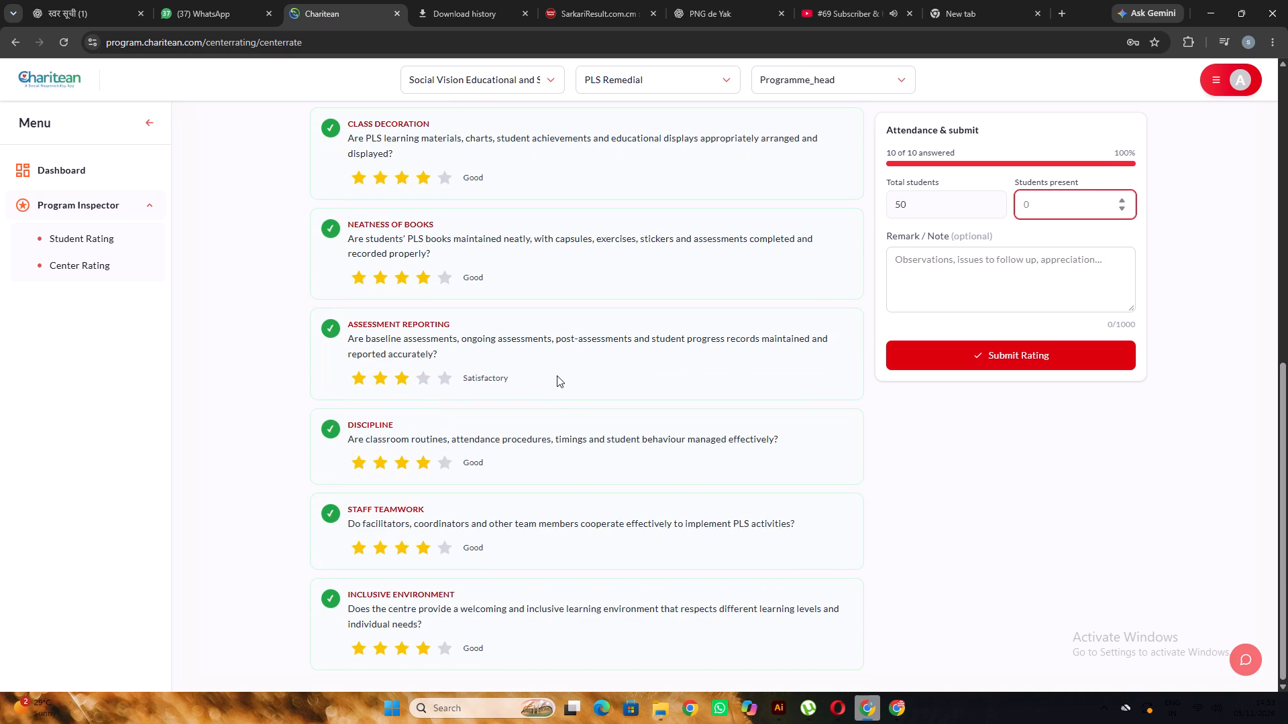
scroll(557, 375, "up", 3)
scroll(663, 305, "down", 10)
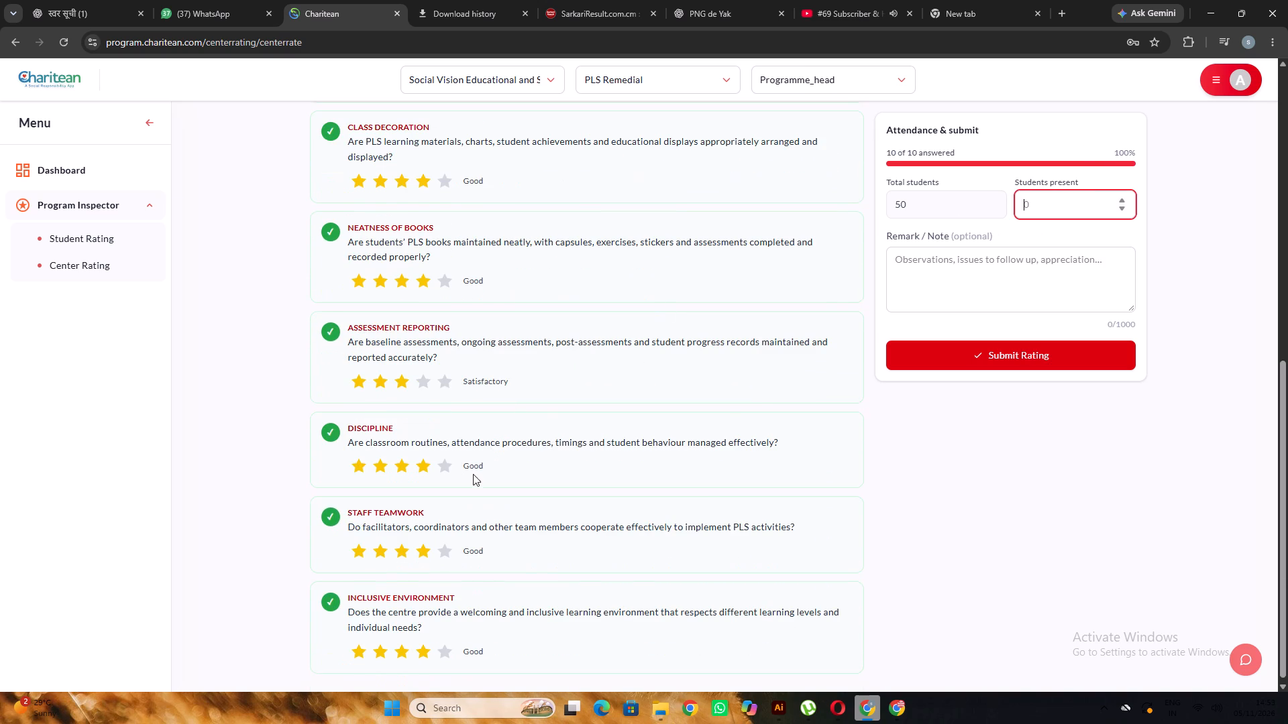
left_click(402, 648)
scroll(880, 201, "up", 3)
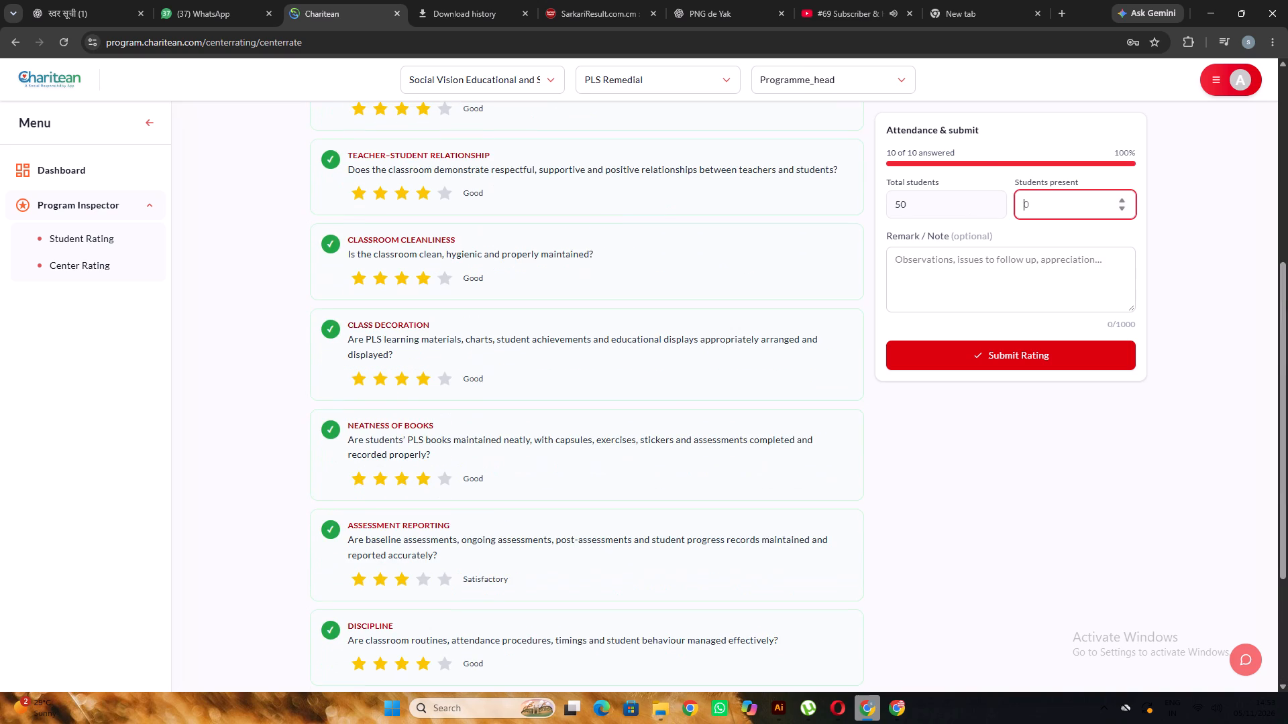
Enter 40 students present and submit the center rating for PARIVARTAN DEENDARPUR MCD.
left_click(1051, 198)
type("40")
scroll(663, 369, "up", 4)
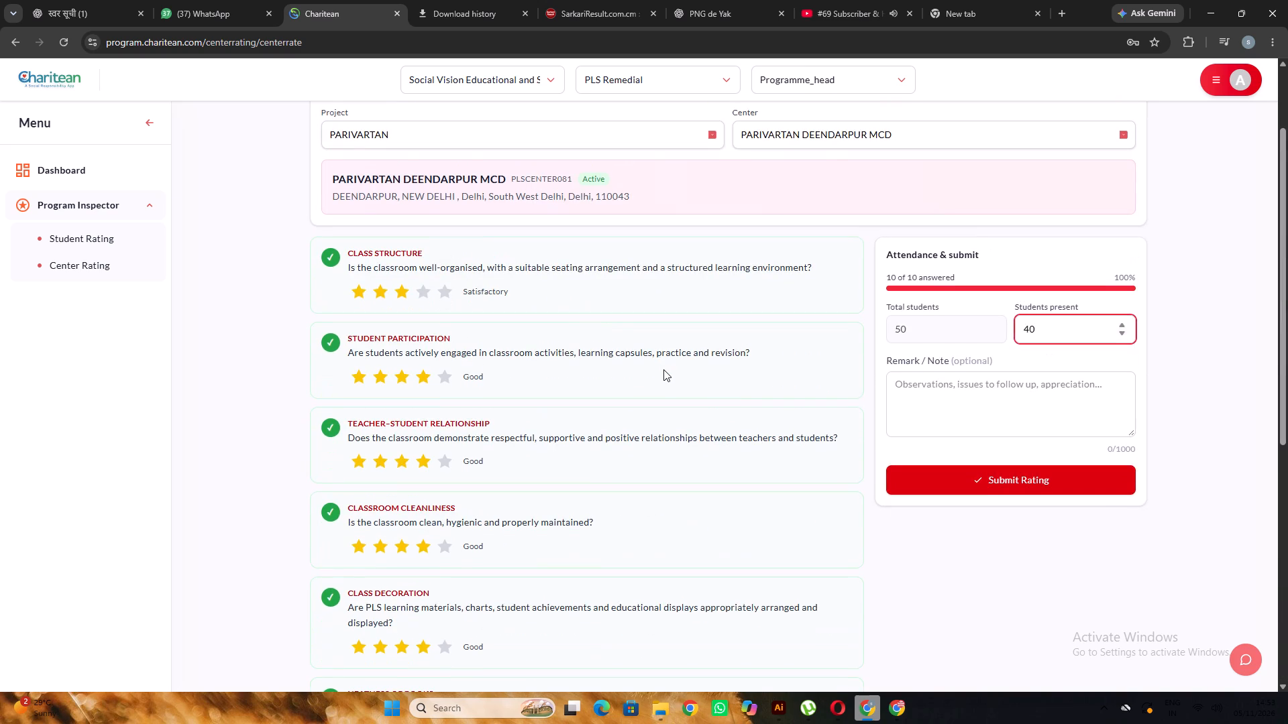
left_click(995, 480)
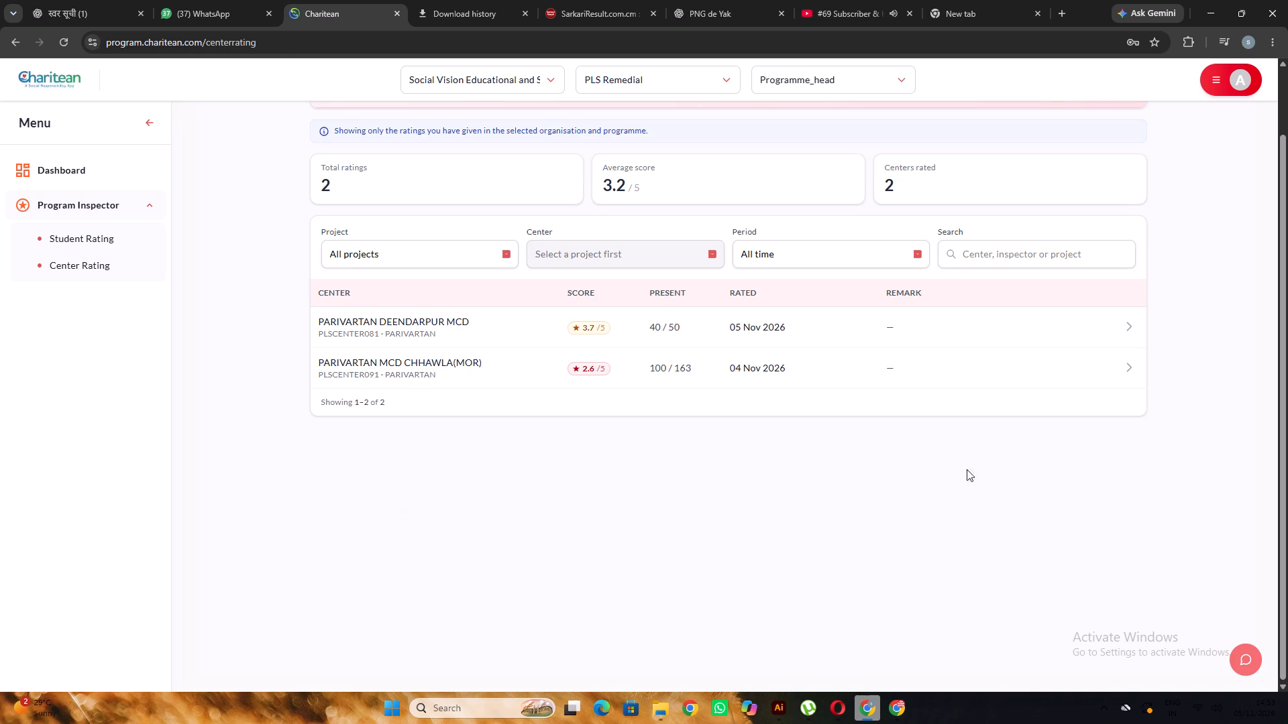